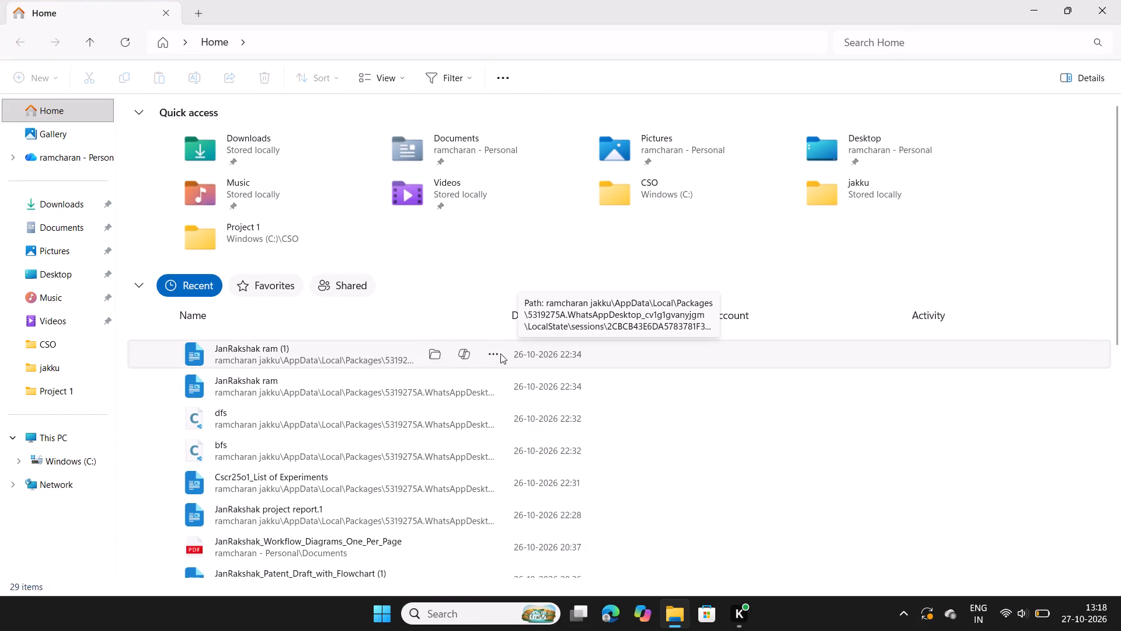
Open the recent document JanRakshak ram (1) in LibreOffice Writer and dismiss the startup tip.
{"action": "left_click", "coordinate": [495, 355]}
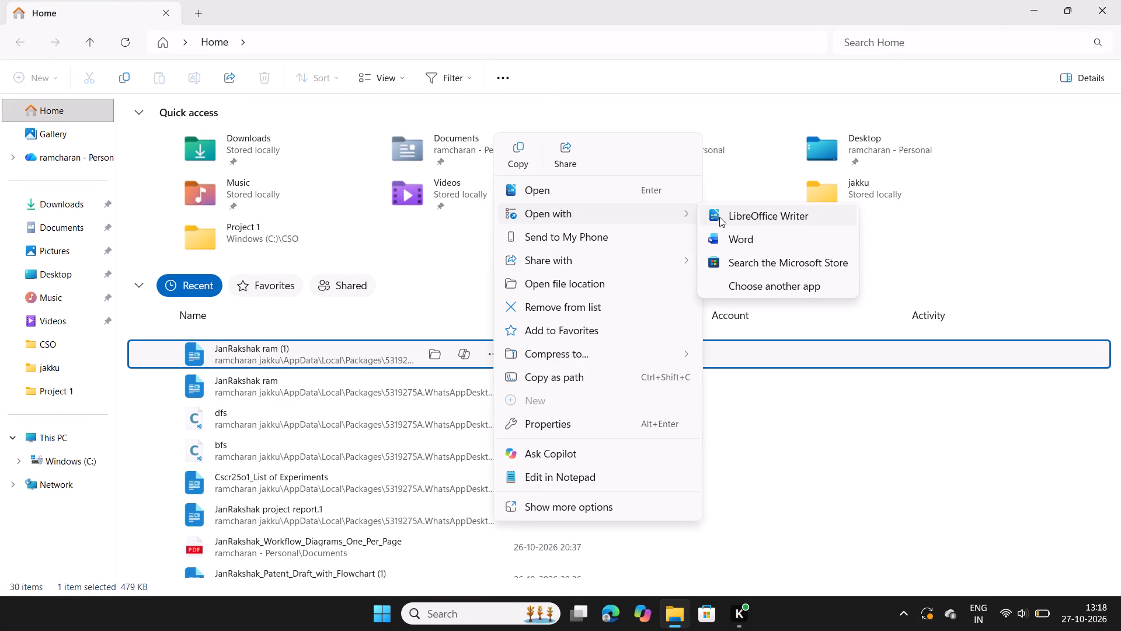
{"action": "left_click", "coordinate": [719, 217]}
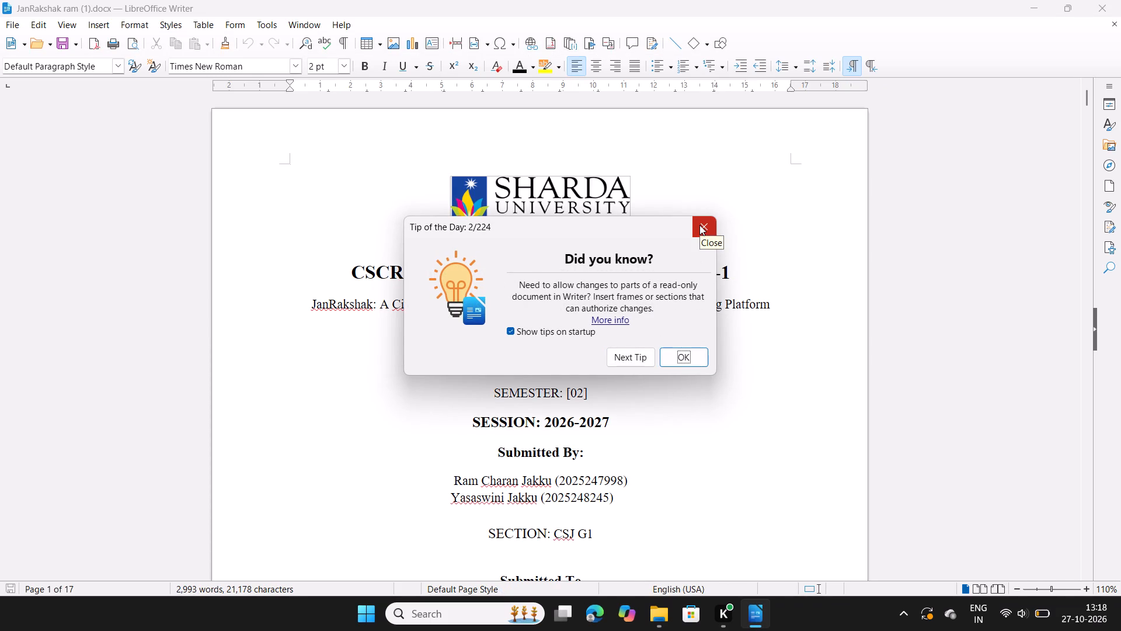
{"action": "left_click", "coordinate": [682, 351]}
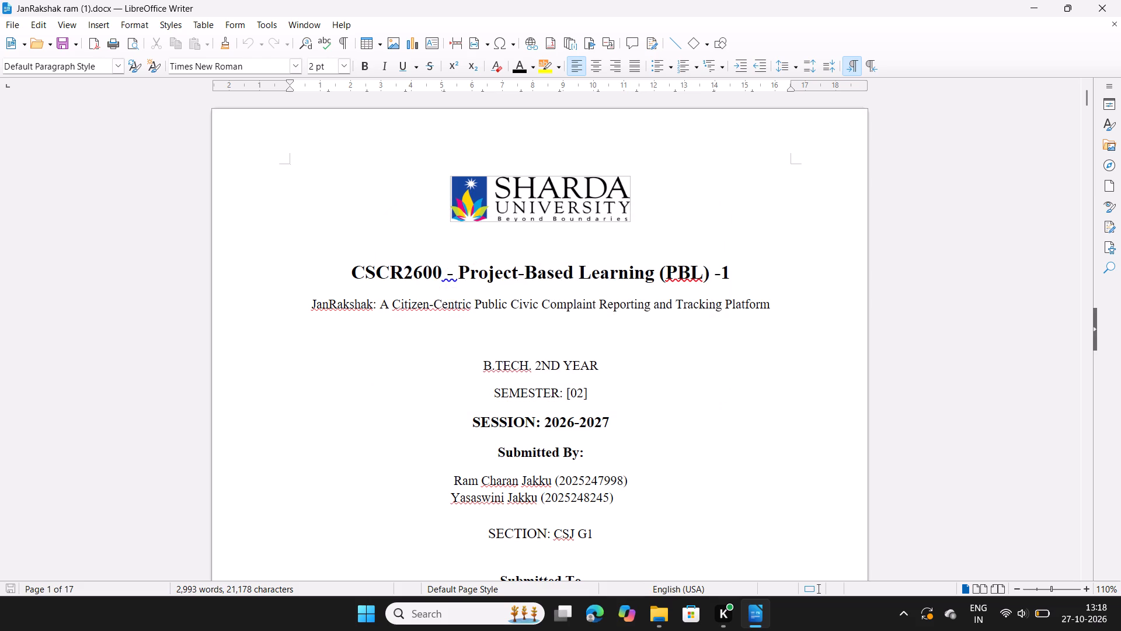
Re-enter the page number of the Project Title entry in the table of contents as 3, checking it against the section's page.
{"action": "scroll", "coordinate": [565, 265], "scroll_direction": "down", "scroll_amount": 6}
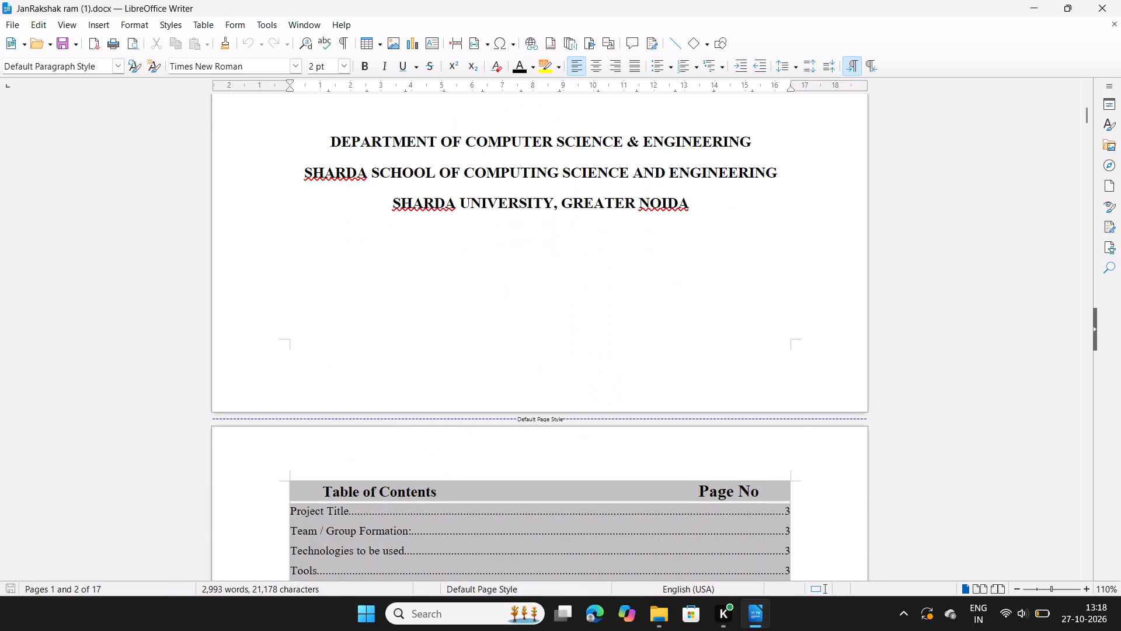
{"action": "scroll", "coordinate": [565, 265], "scroll_direction": "down", "scroll_amount": 1}
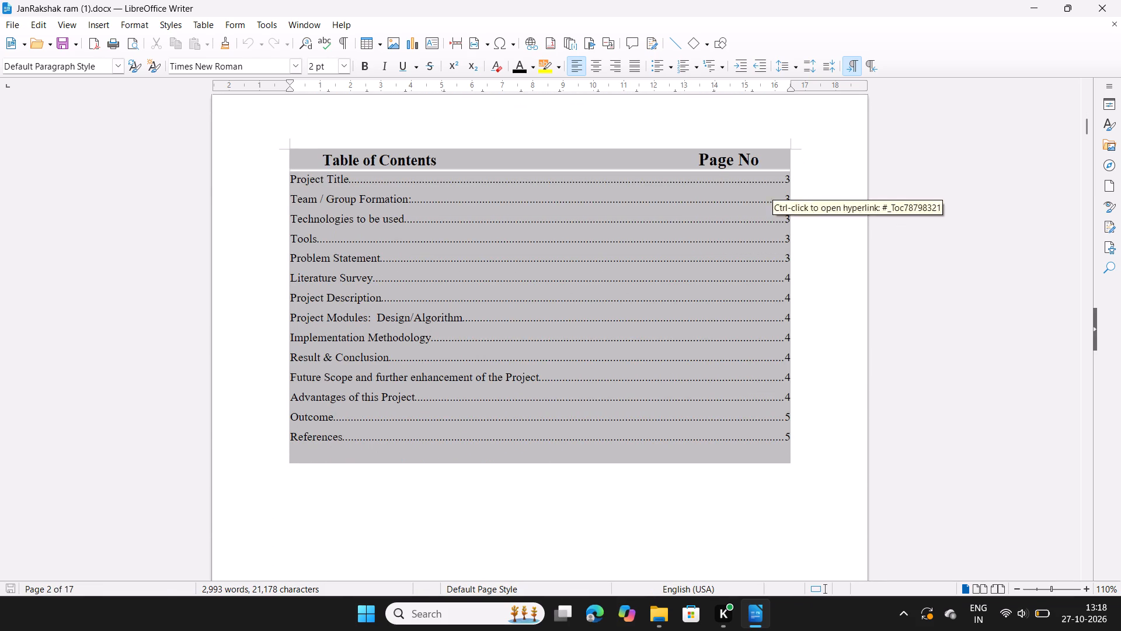
{"action": "left_click", "coordinate": [789, 179]}
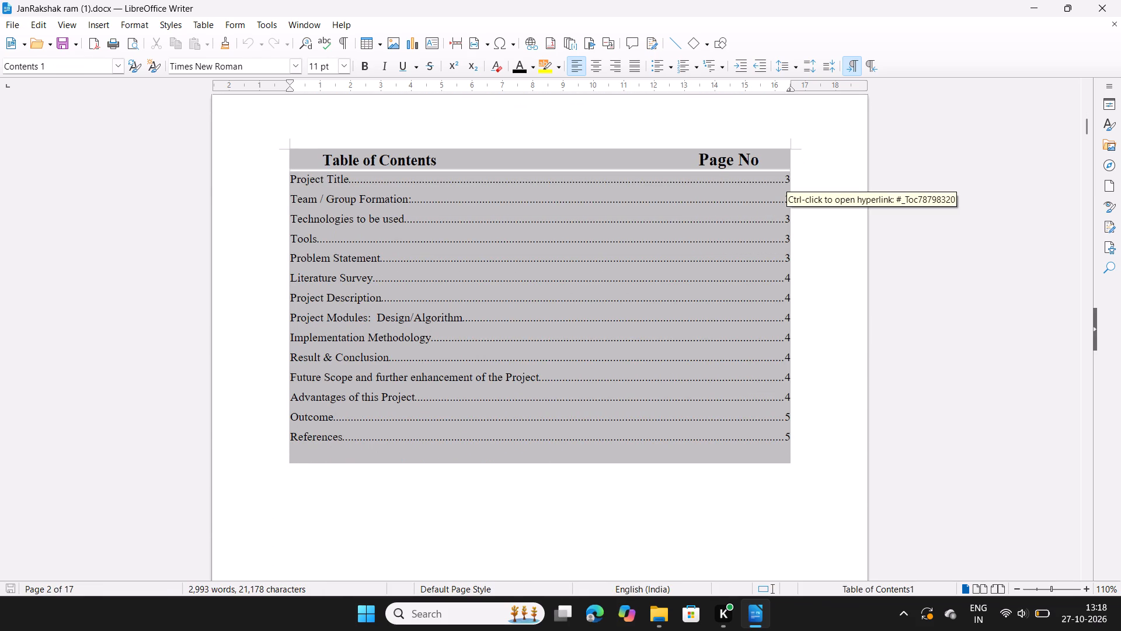
{"action": "key", "text": "BackSpace"}
{"action": "scroll", "coordinate": [790, 164], "scroll_direction": "down", "scroll_amount": 6}
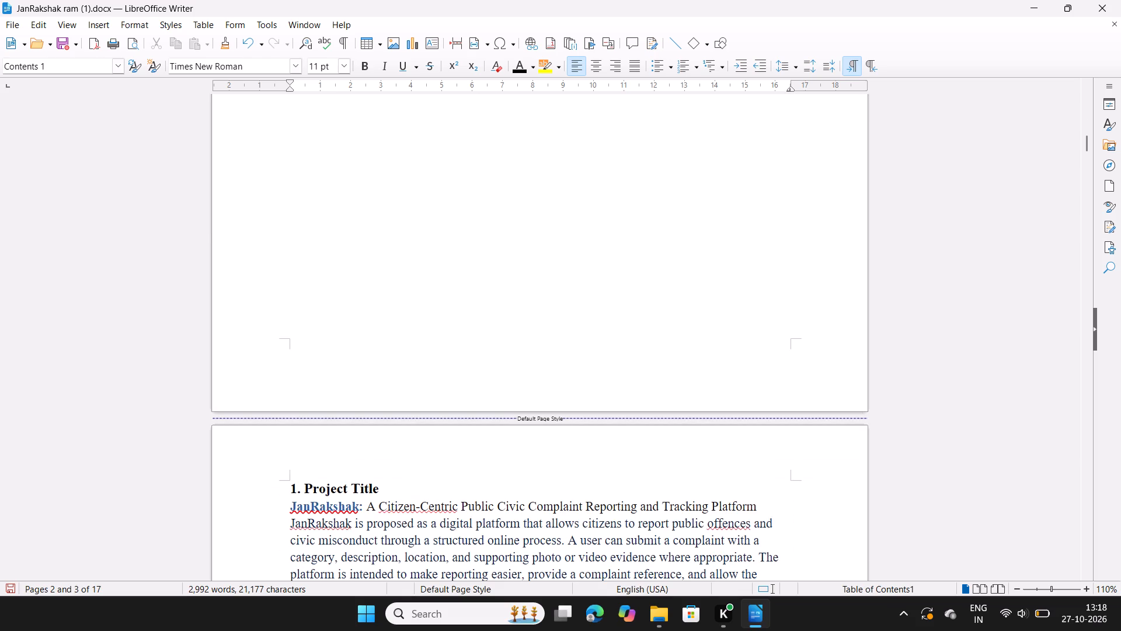
{"action": "scroll", "coordinate": [790, 164], "scroll_direction": "up", "scroll_amount": 3}
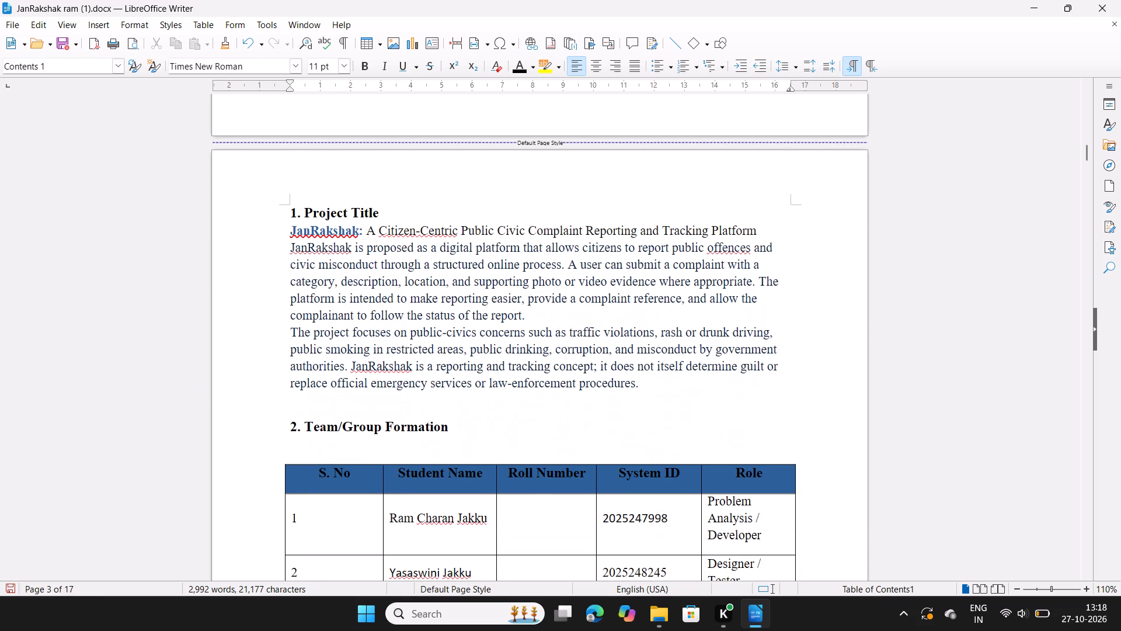
{"action": "scroll", "coordinate": [790, 164], "scroll_direction": "up", "scroll_amount": 2}
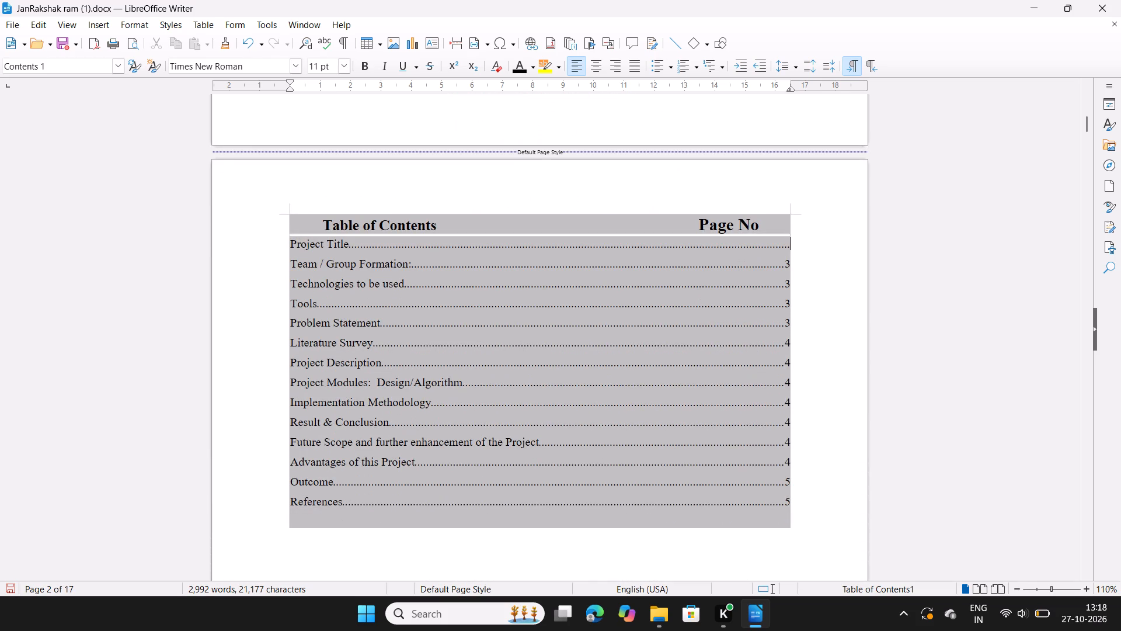
{"action": "key", "text": "3"}
Compare the page numbers in the table of contents with the pages where the Team Formation, Technologies, Tools and Problem Statement sections start.
{"action": "scroll", "coordinate": [790, 164], "scroll_direction": "down", "scroll_amount": 5}
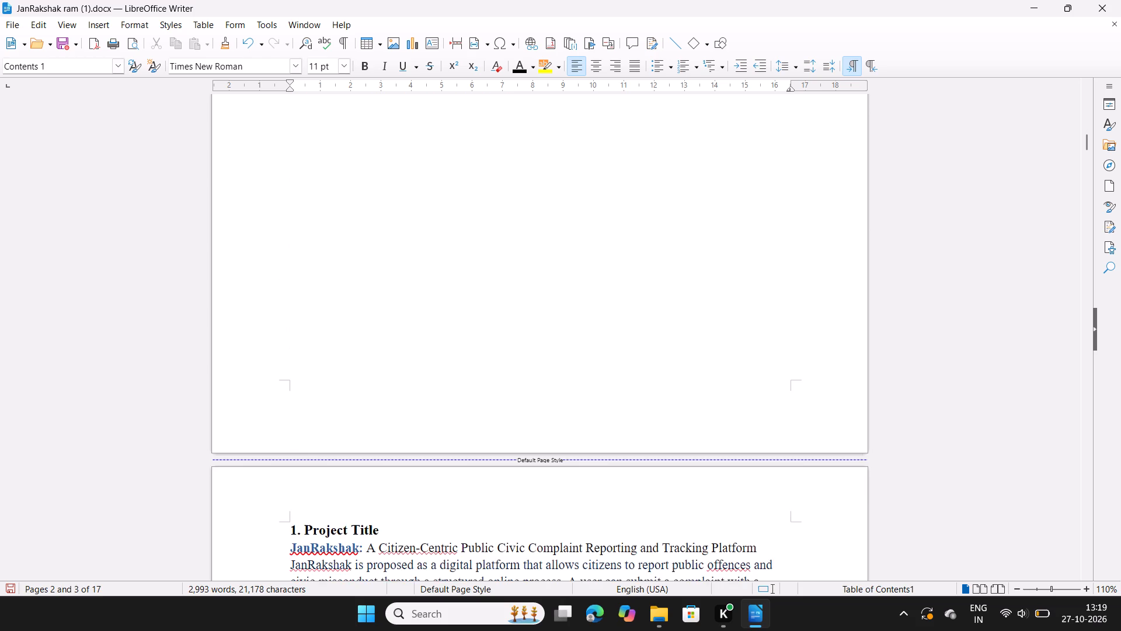
{"action": "scroll", "coordinate": [790, 164], "scroll_direction": "down", "scroll_amount": 4}
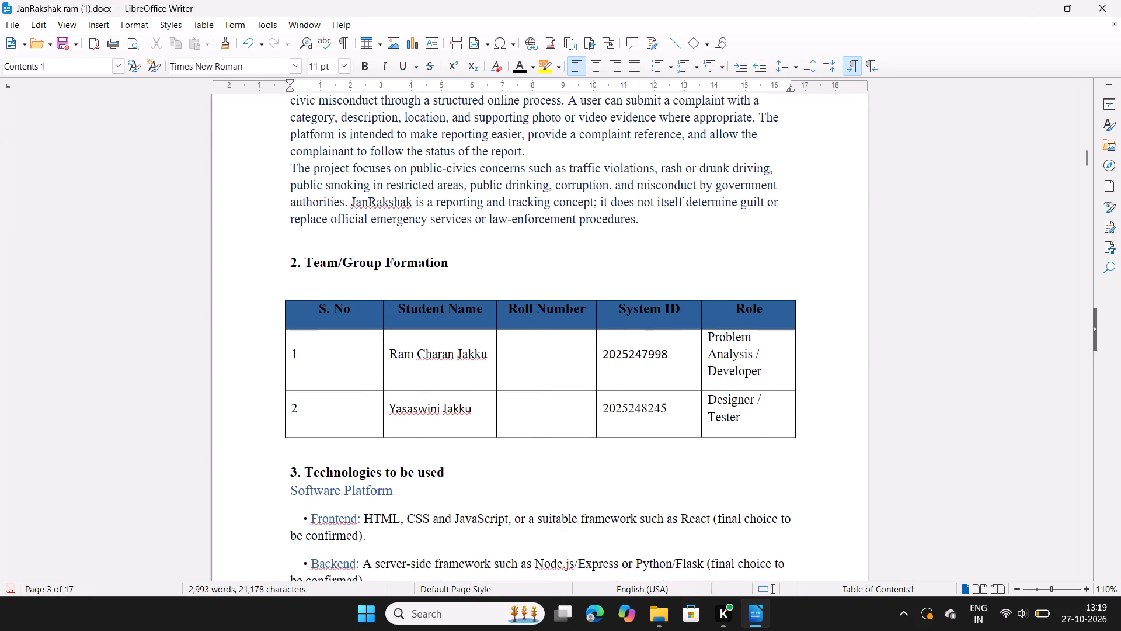
{"action": "scroll", "coordinate": [790, 164], "scroll_direction": "down", "scroll_amount": 7}
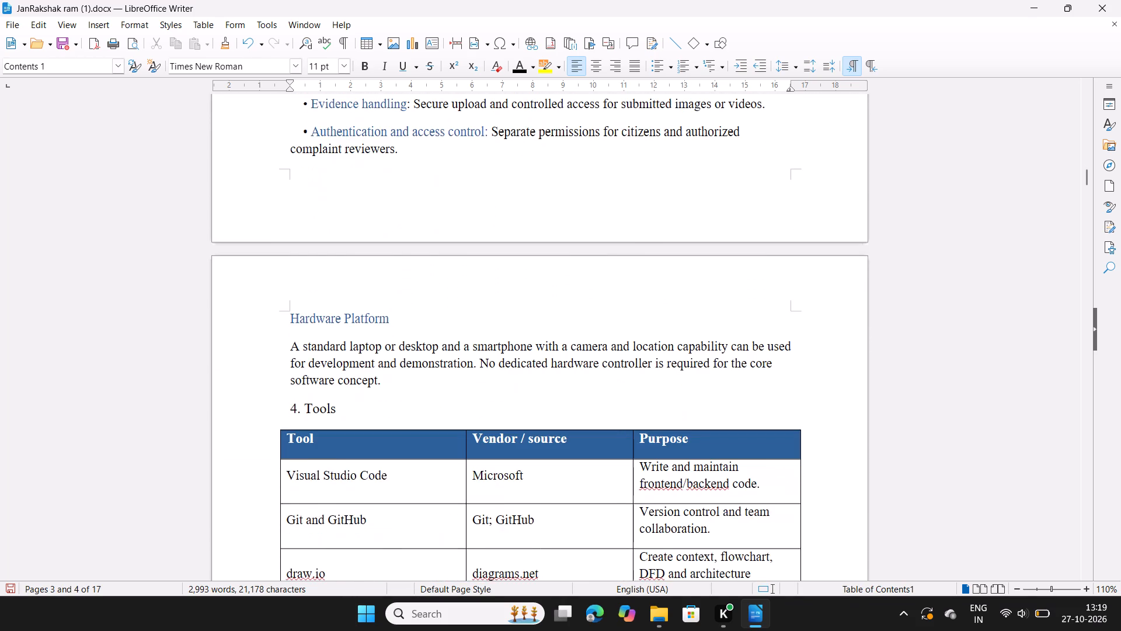
{"action": "scroll", "coordinate": [790, 164], "scroll_direction": "up", "scroll_amount": 1}
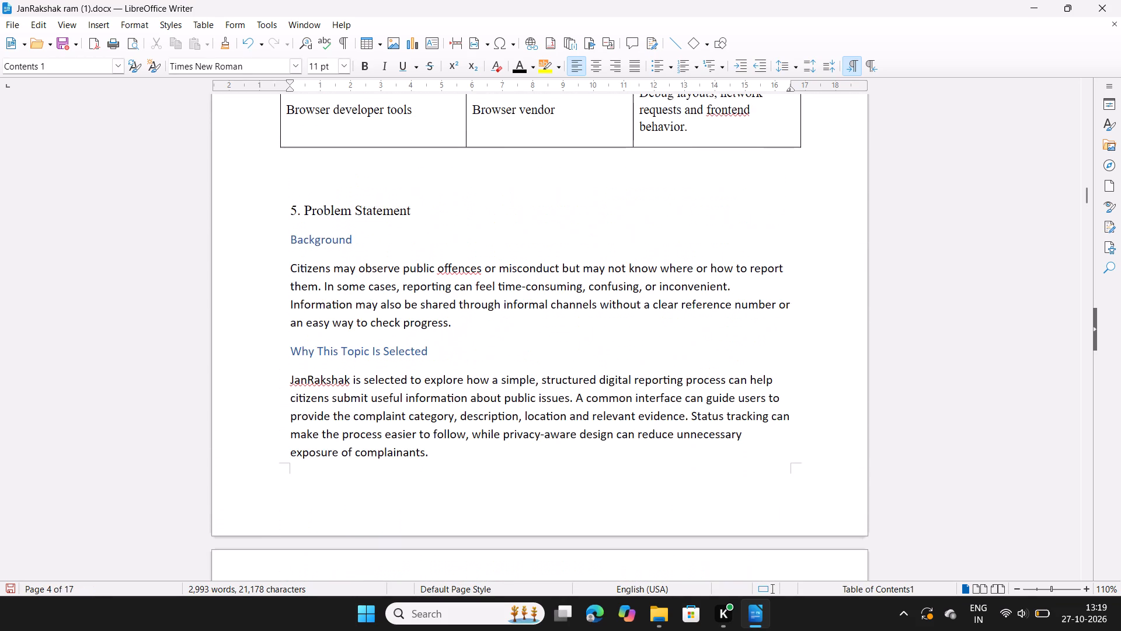
{"action": "scroll", "coordinate": [790, 164], "scroll_direction": "up", "scroll_amount": 1}
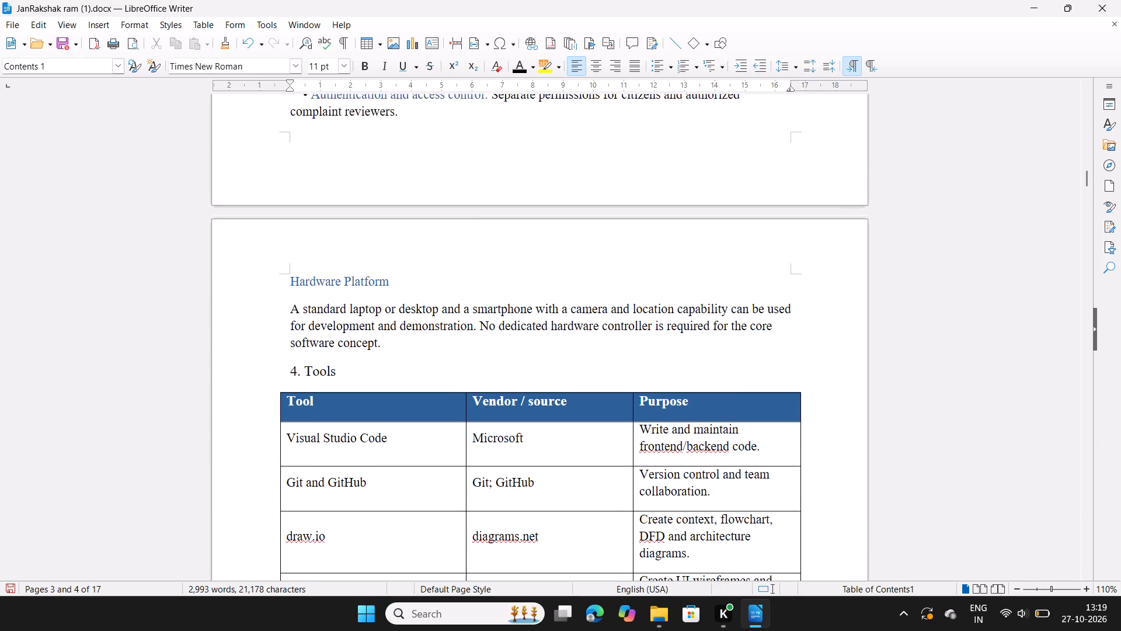
{"action": "scroll", "coordinate": [790, 164], "scroll_direction": "up", "scroll_amount": 2}
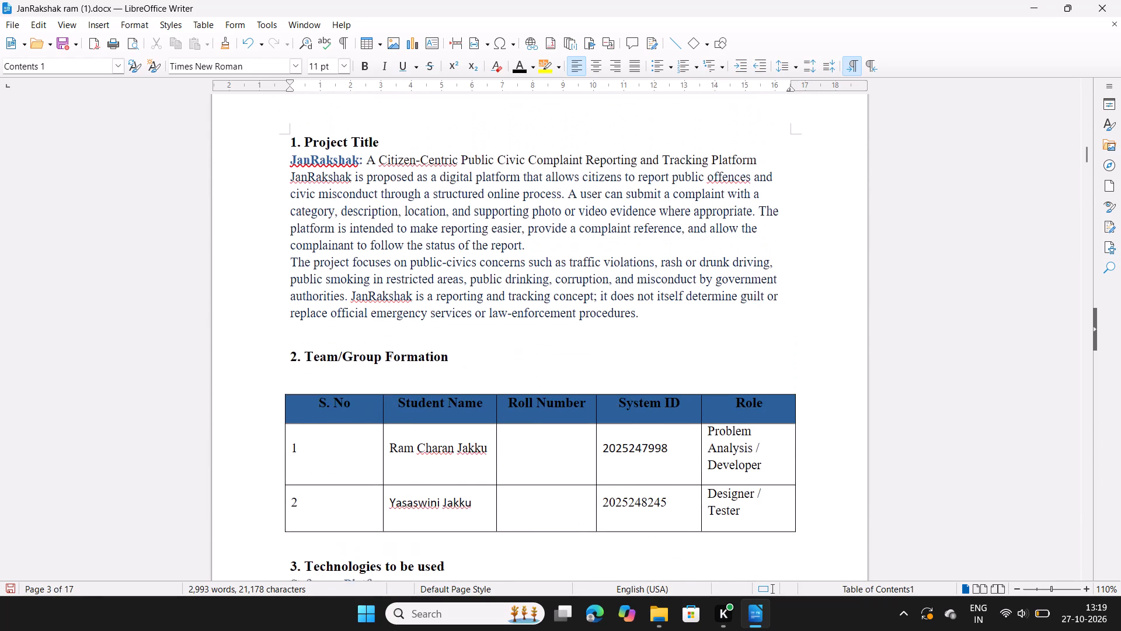
{"action": "scroll", "coordinate": [790, 164], "scroll_direction": "up", "scroll_amount": 2}
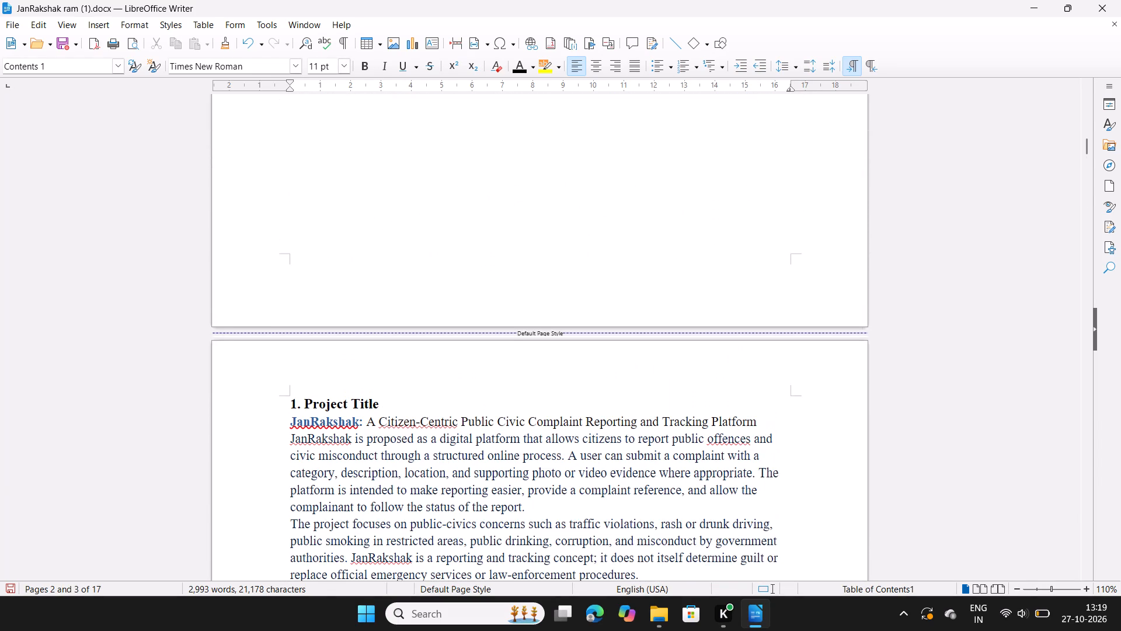
{"action": "scroll", "coordinate": [790, 164], "scroll_direction": "up", "scroll_amount": 2}
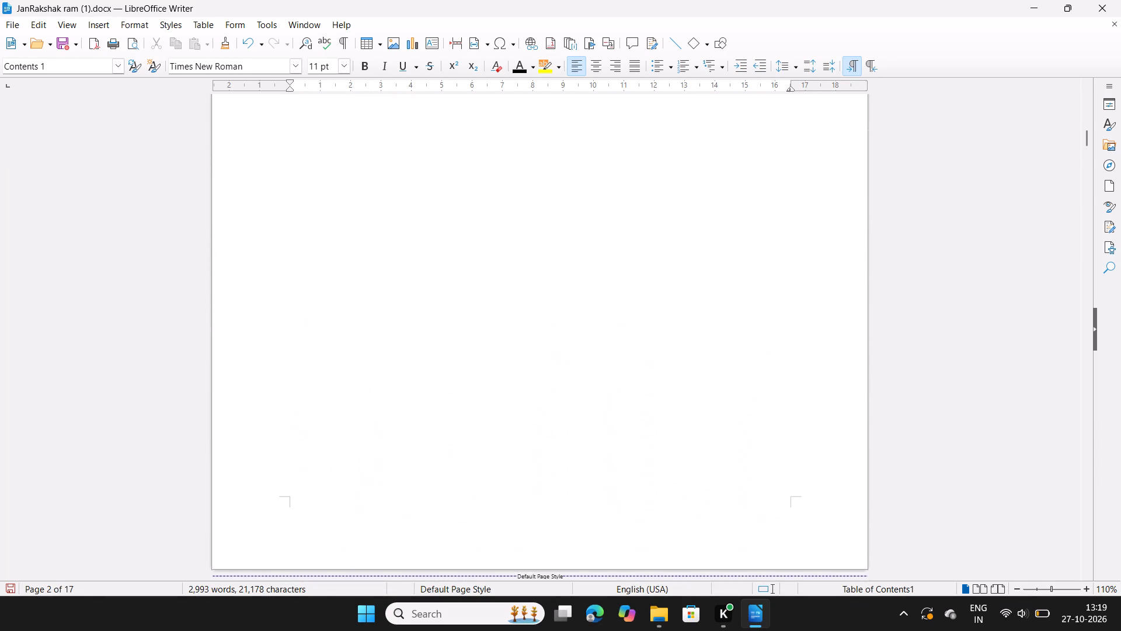
{"action": "scroll", "coordinate": [790, 164], "scroll_direction": "up", "scroll_amount": 4}
{"action": "scroll", "coordinate": [790, 164], "scroll_direction": "down", "scroll_amount": 2}
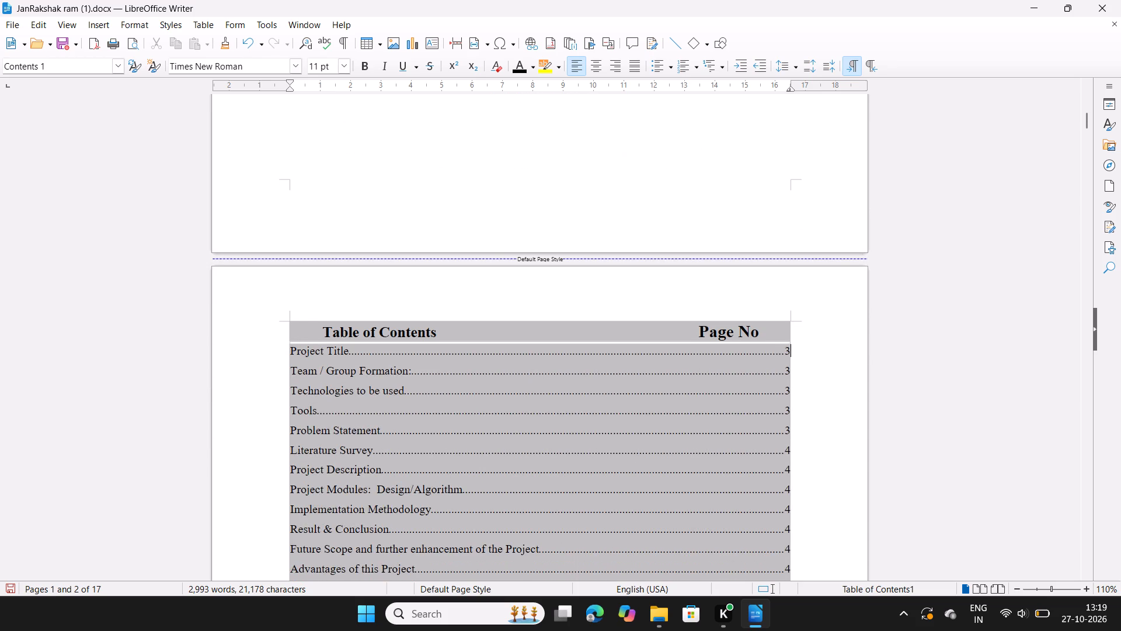
{"action": "scroll", "coordinate": [790, 164], "scroll_direction": "down", "scroll_amount": 1}
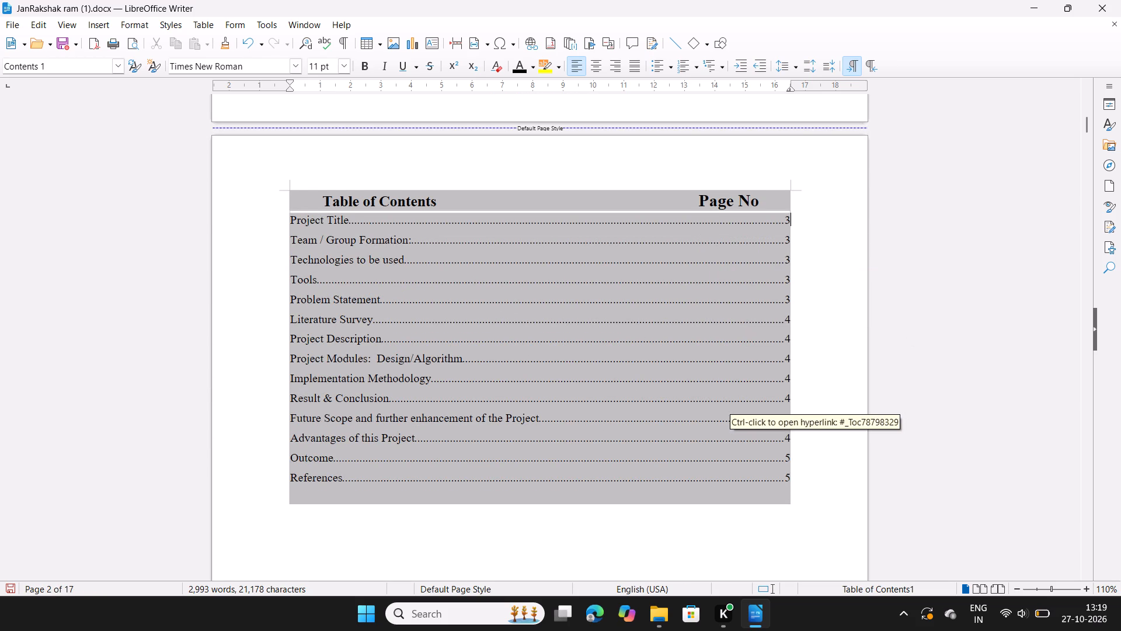
Check the page of the Tools section and set its page number in the table of contents to 4.
{"action": "scroll", "coordinate": [732, 402], "scroll_direction": "down", "scroll_amount": 11}
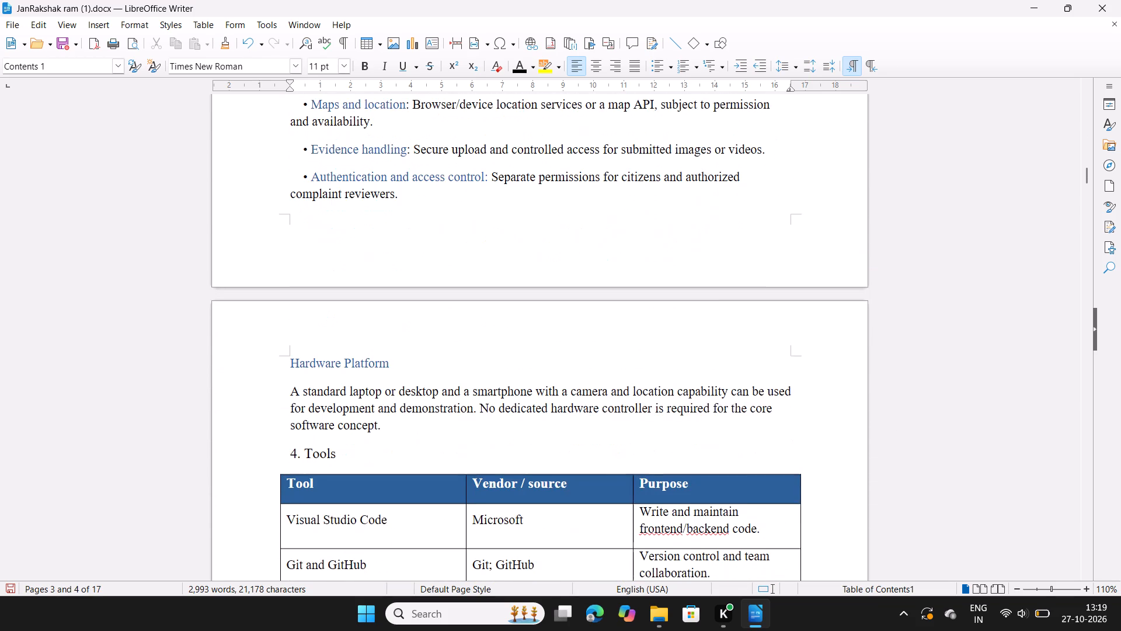
{"action": "scroll", "coordinate": [732, 402], "scroll_direction": "down", "scroll_amount": 4}
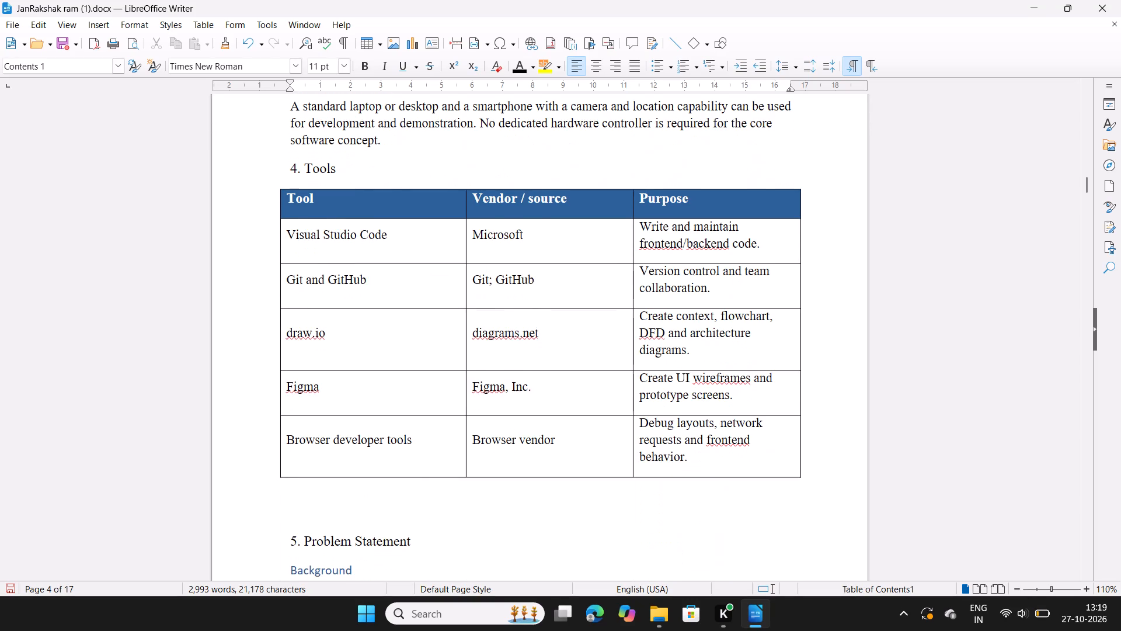
{"action": "scroll", "coordinate": [732, 402], "scroll_direction": "down", "scroll_amount": 2}
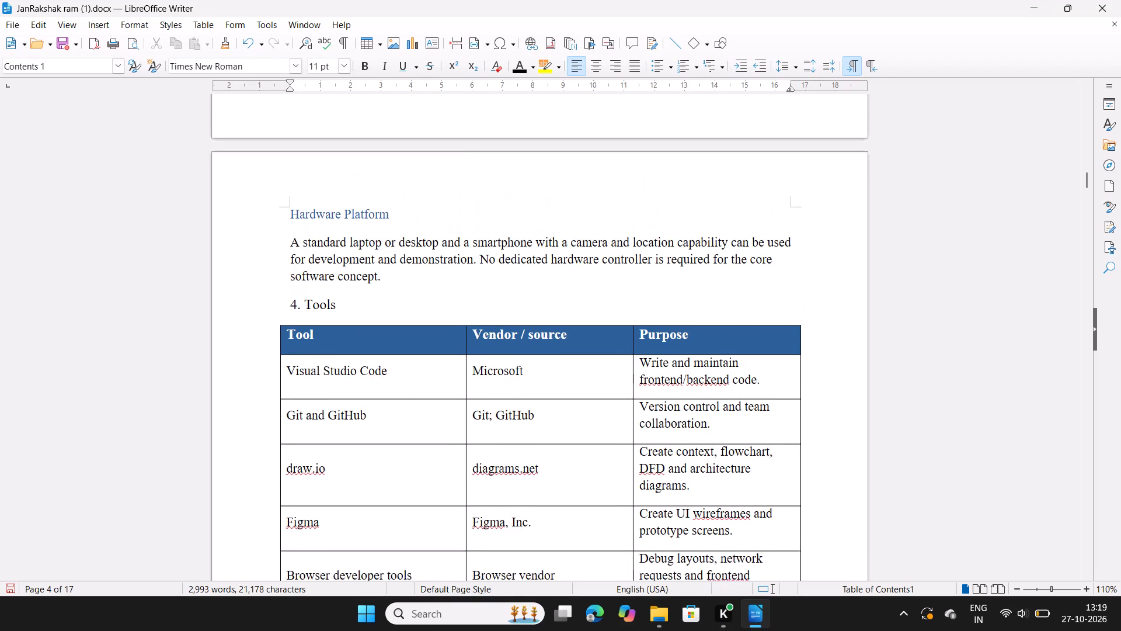
{"action": "scroll", "coordinate": [732, 402], "scroll_direction": "down", "scroll_amount": 2}
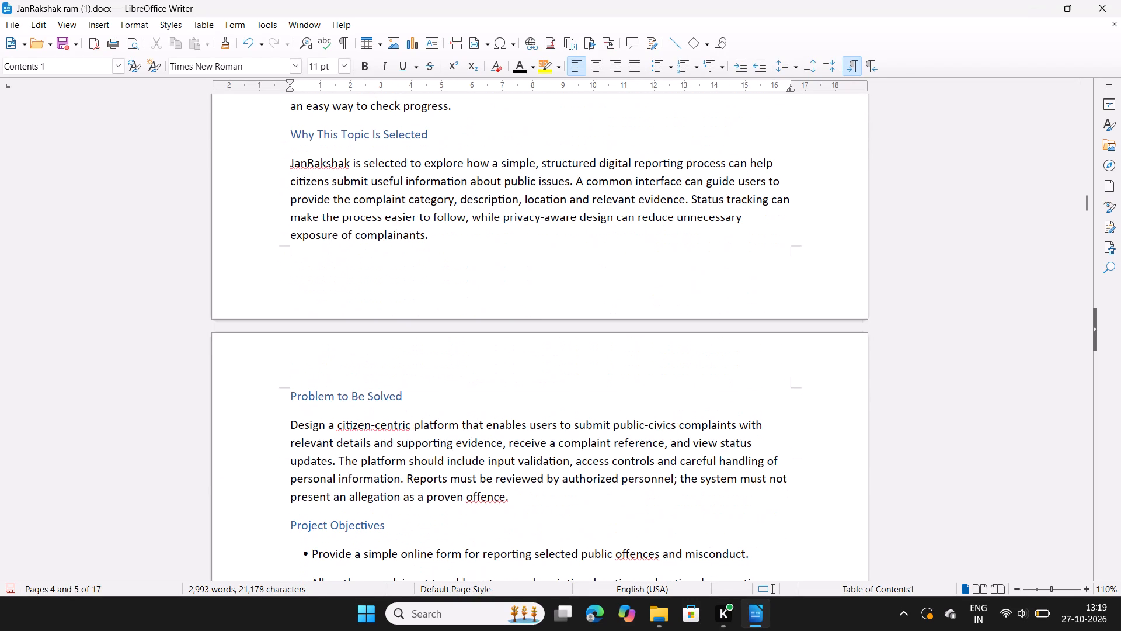
{"action": "scroll", "coordinate": [732, 402], "scroll_direction": "up", "scroll_amount": 3}
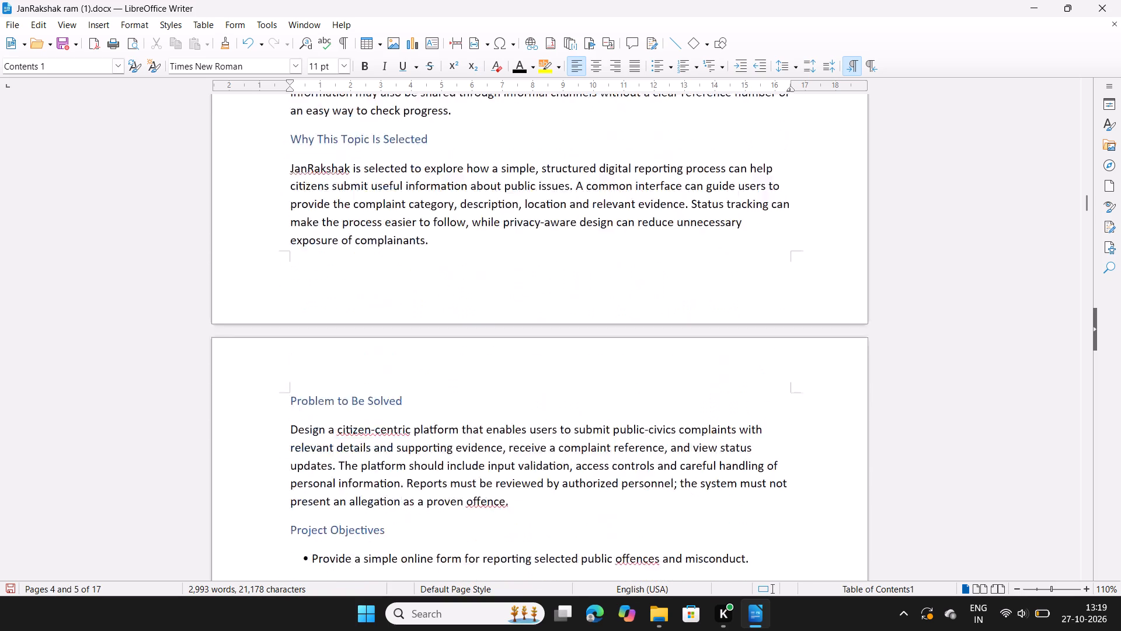
{"action": "scroll", "coordinate": [732, 402], "scroll_direction": "up", "scroll_amount": 10}
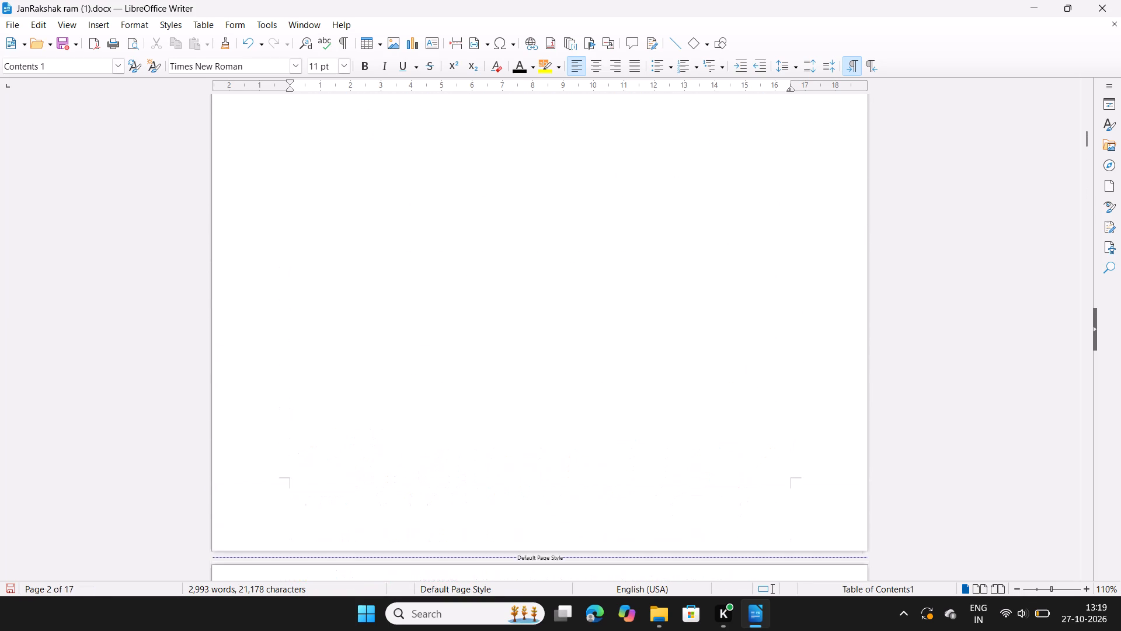
{"action": "scroll", "coordinate": [732, 402], "scroll_direction": "down", "scroll_amount": 2}
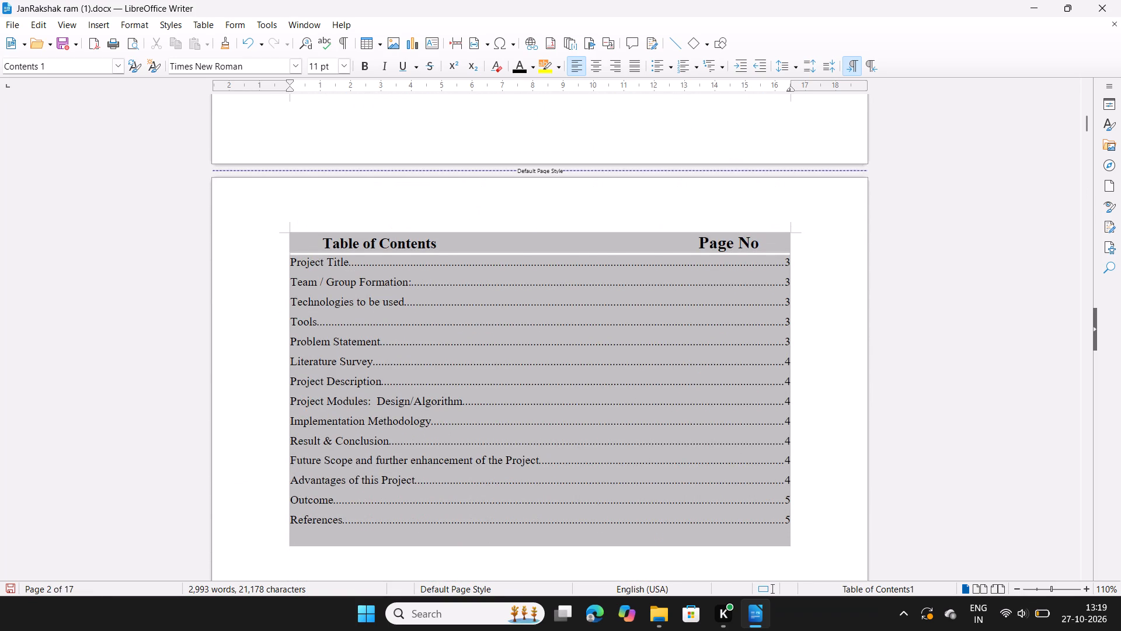
{"action": "left_click", "coordinate": [791, 323]}
{"action": "key", "text": "BackSpace"}
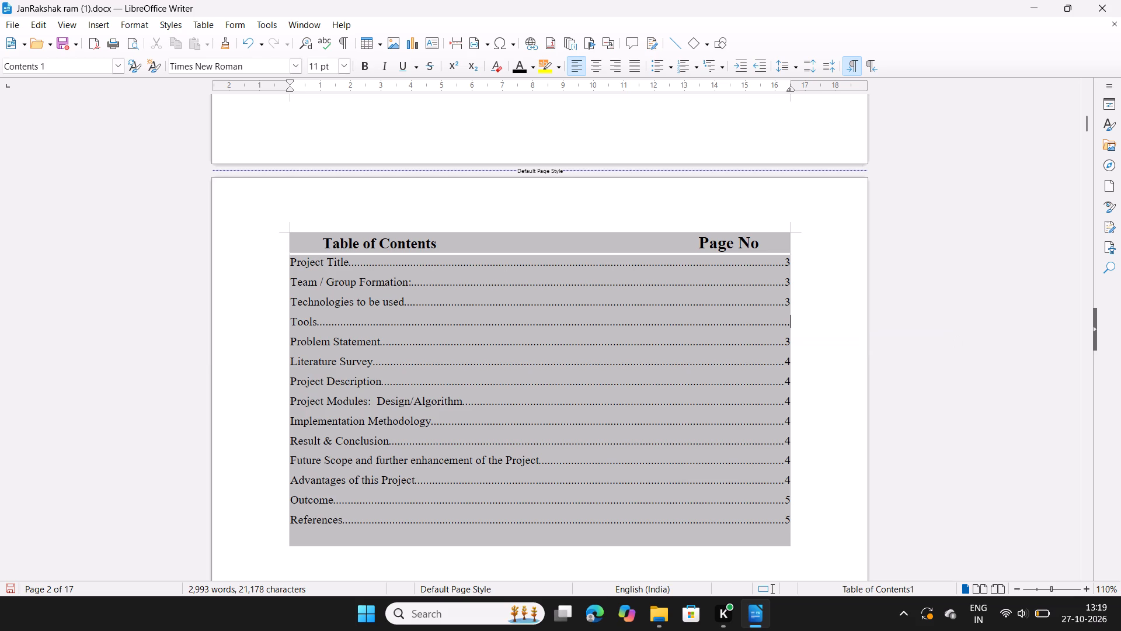
{"action": "key", "text": "4"}
Check the page where the Problem Statement section starts and set its page number in the table of contents to 5.
{"action": "scroll", "coordinate": [716, 369], "scroll_direction": "down", "scroll_amount": 8}
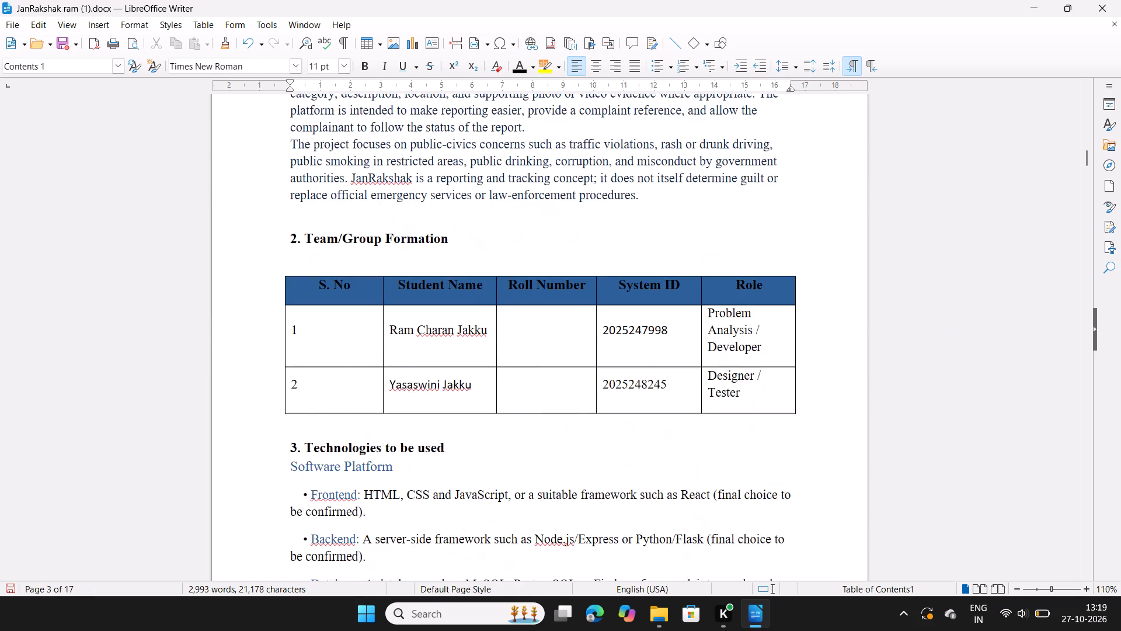
{"action": "scroll", "coordinate": [716, 369], "scroll_direction": "down", "scroll_amount": 4}
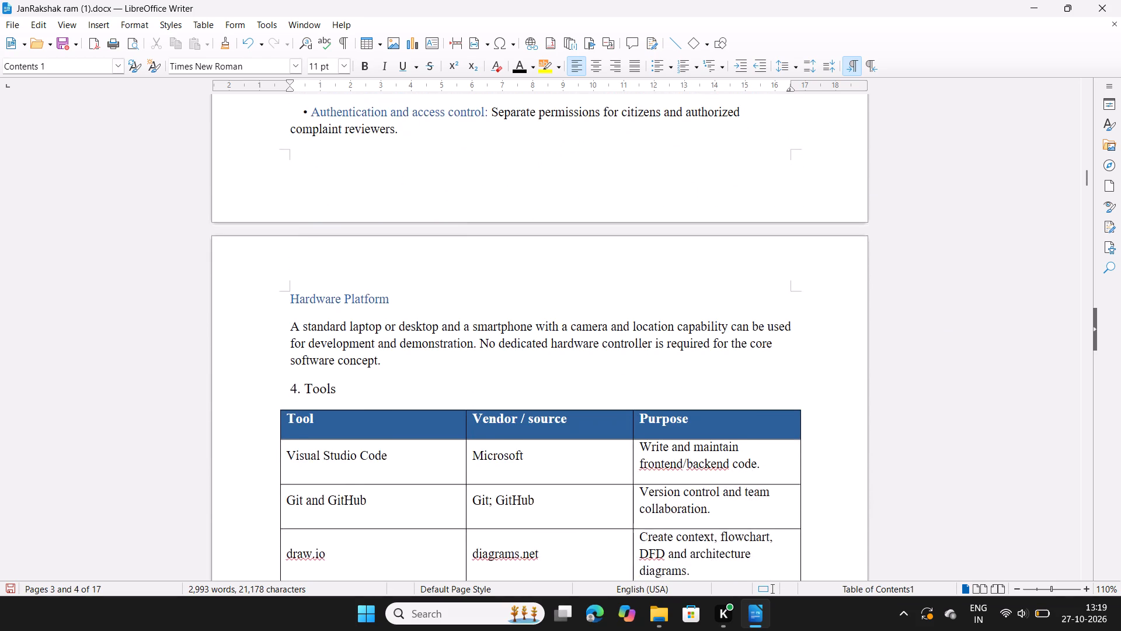
{"action": "scroll", "coordinate": [716, 369], "scroll_direction": "down", "scroll_amount": 3}
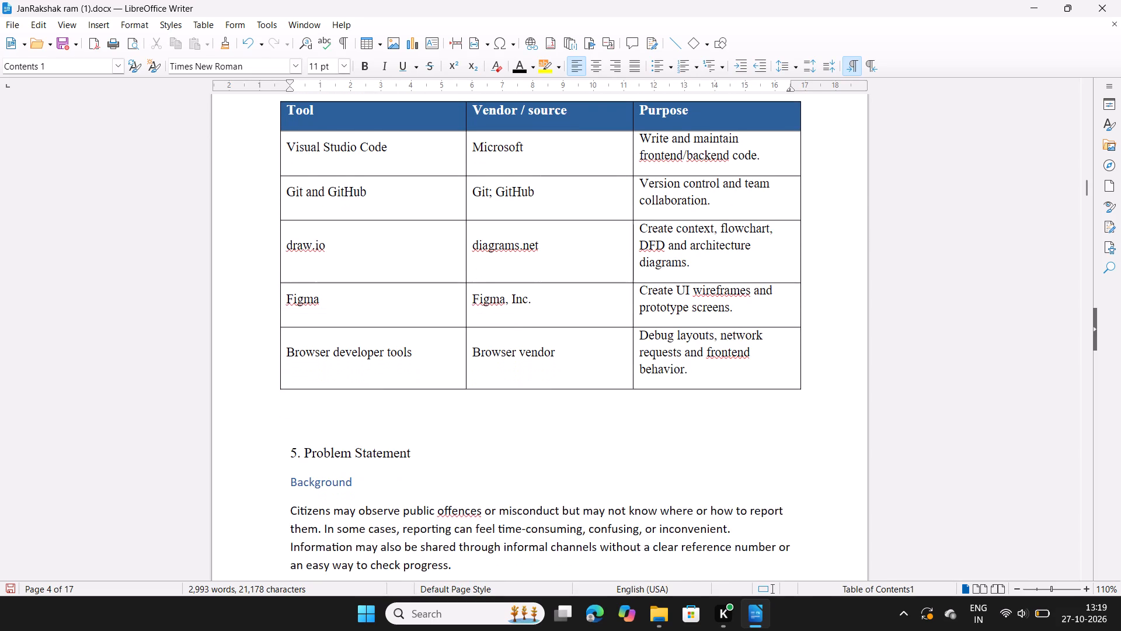
{"action": "scroll", "coordinate": [716, 369], "scroll_direction": "down", "scroll_amount": 5}
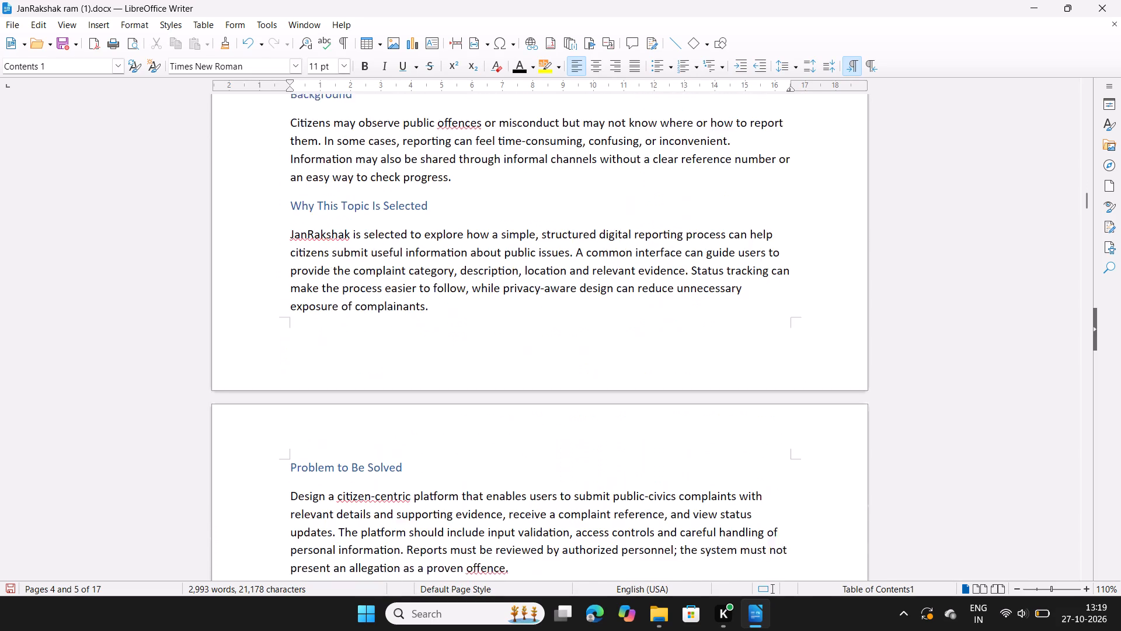
{"action": "scroll", "coordinate": [716, 369], "scroll_direction": "down", "scroll_amount": 5}
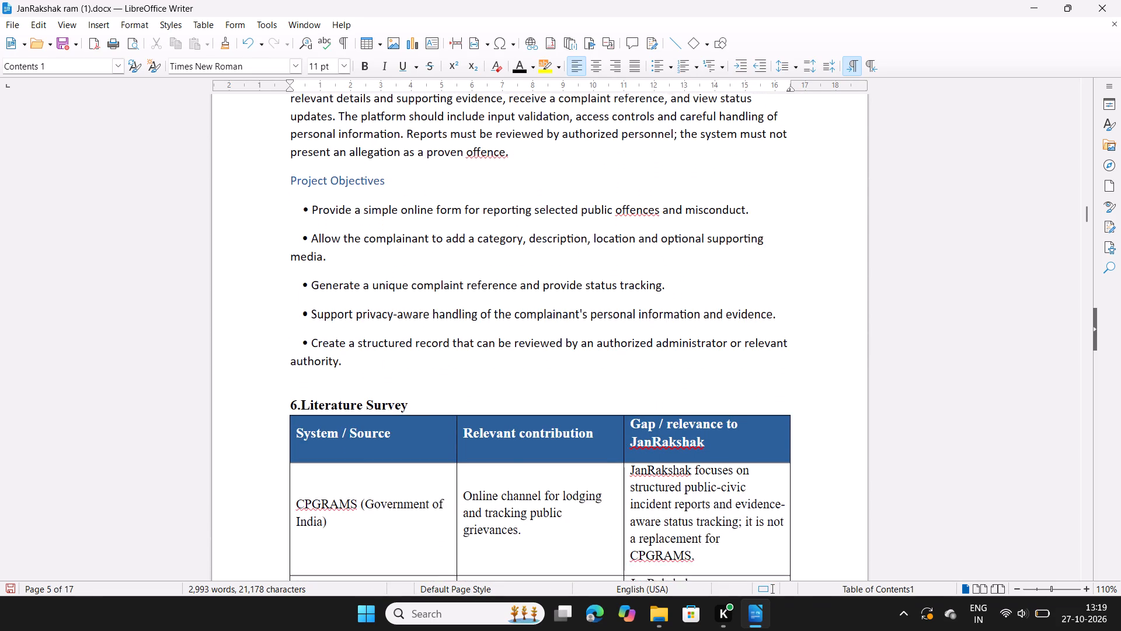
{"action": "scroll", "coordinate": [716, 369], "scroll_direction": "down", "scroll_amount": 5}
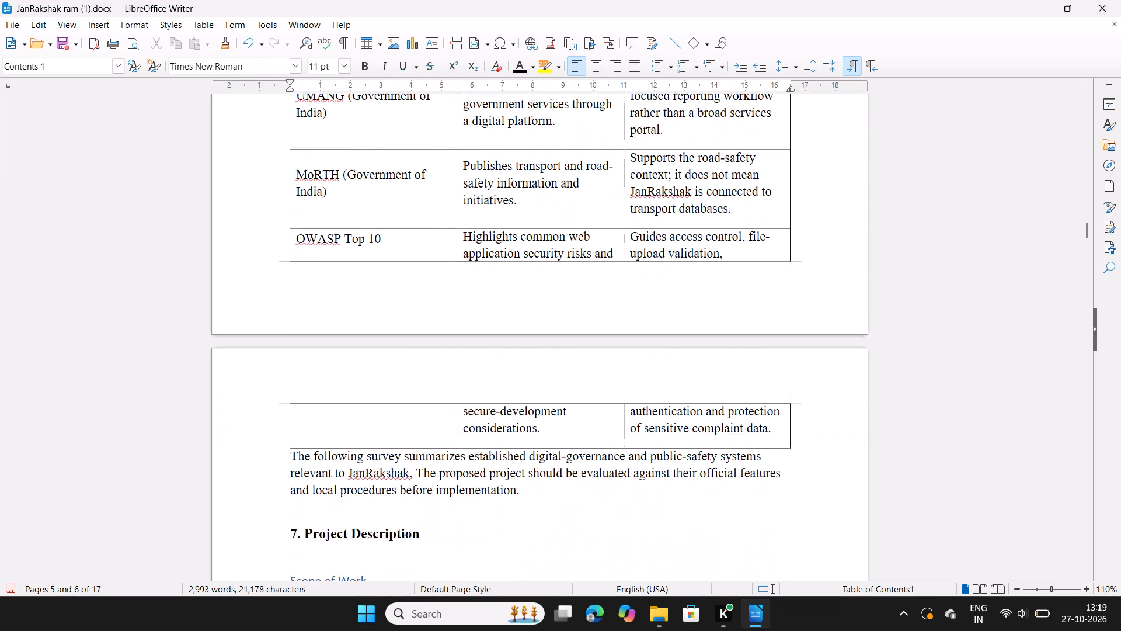
{"action": "scroll", "coordinate": [716, 369], "scroll_direction": "up", "scroll_amount": 2}
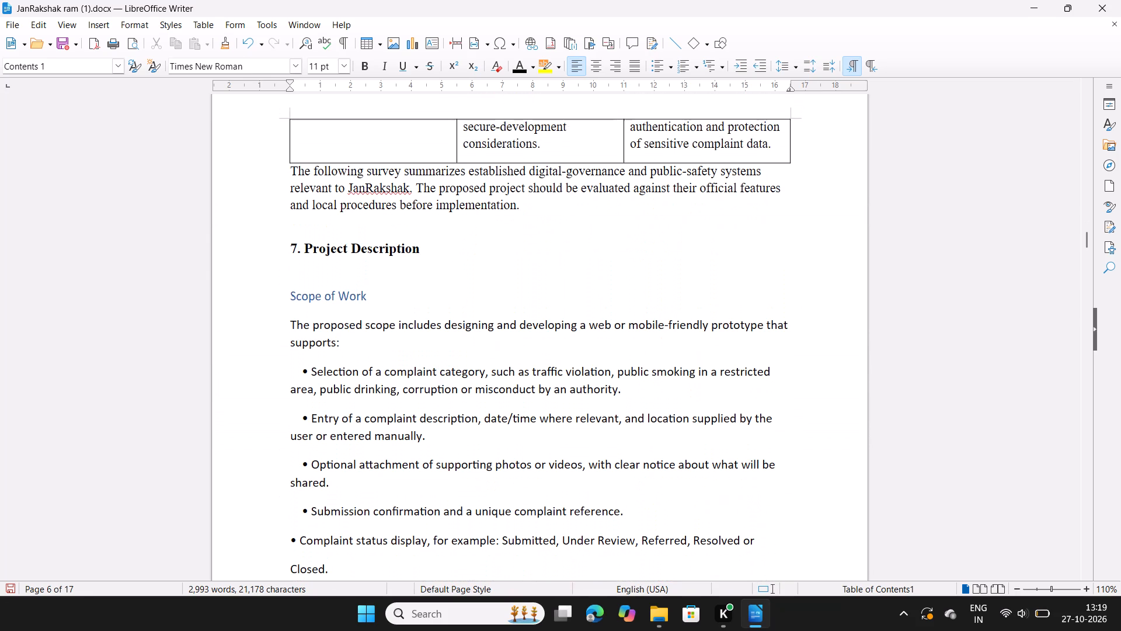
{"action": "scroll", "coordinate": [716, 369], "scroll_direction": "up", "scroll_amount": 9}
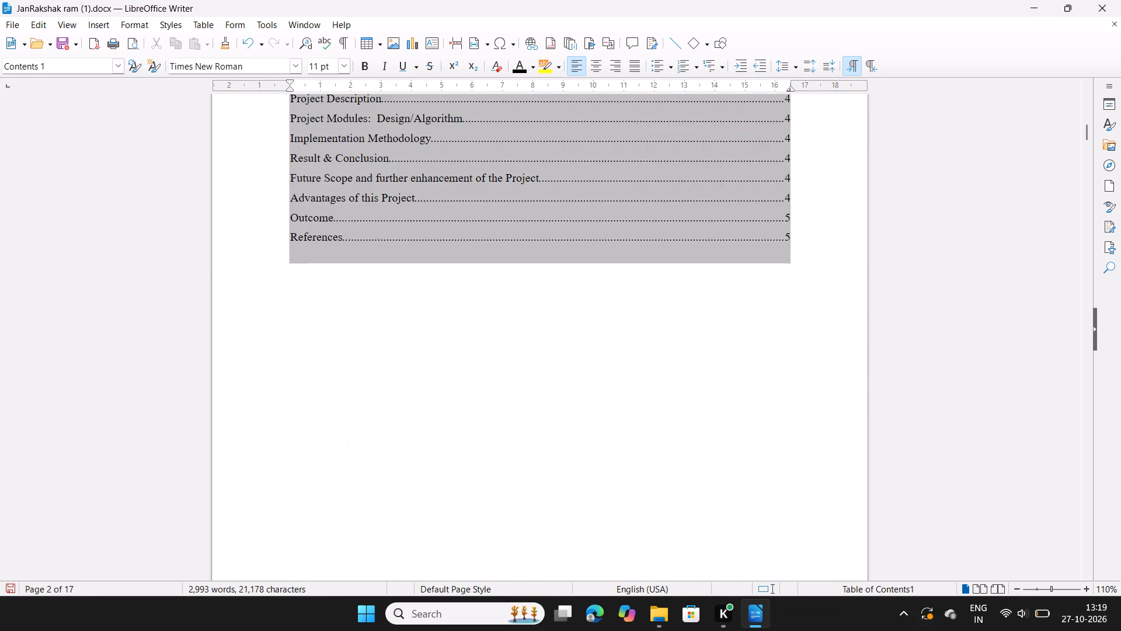
{"action": "scroll", "coordinate": [716, 369], "scroll_direction": "up", "scroll_amount": 4}
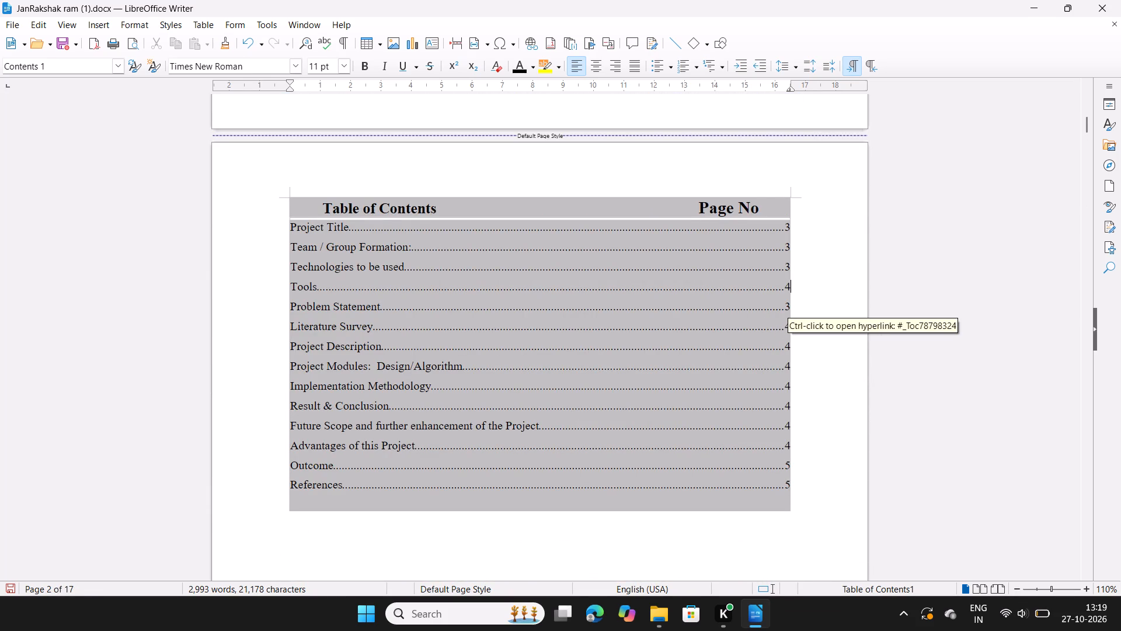
{"action": "left_click", "coordinate": [790, 306]}
{"action": "key", "text": "BackSpace"}
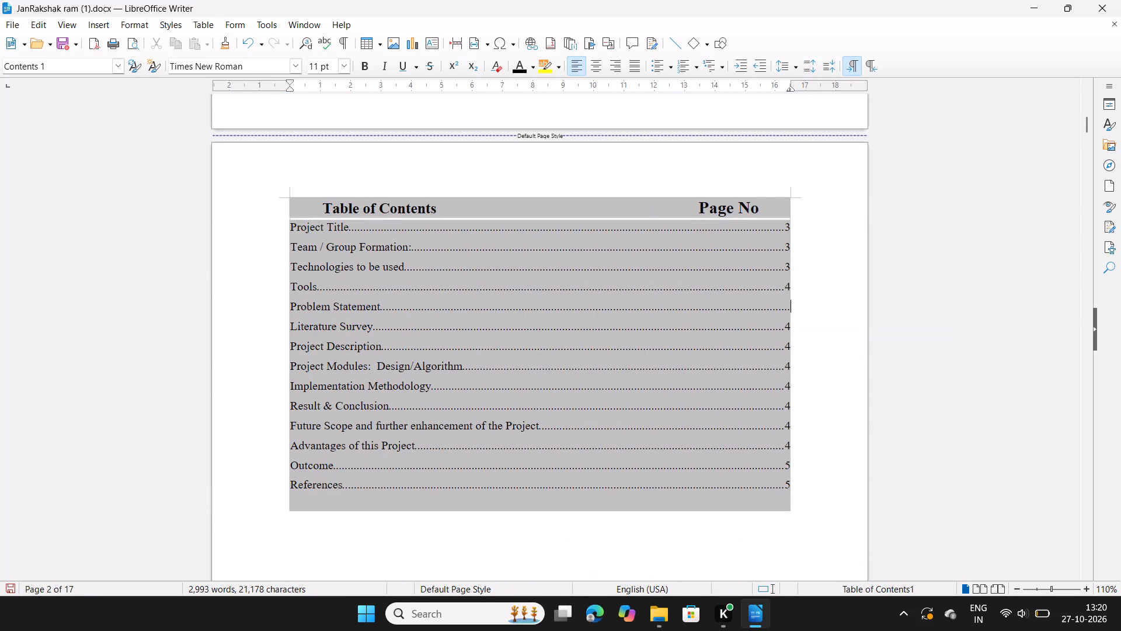
{"action": "key", "text": "5"}
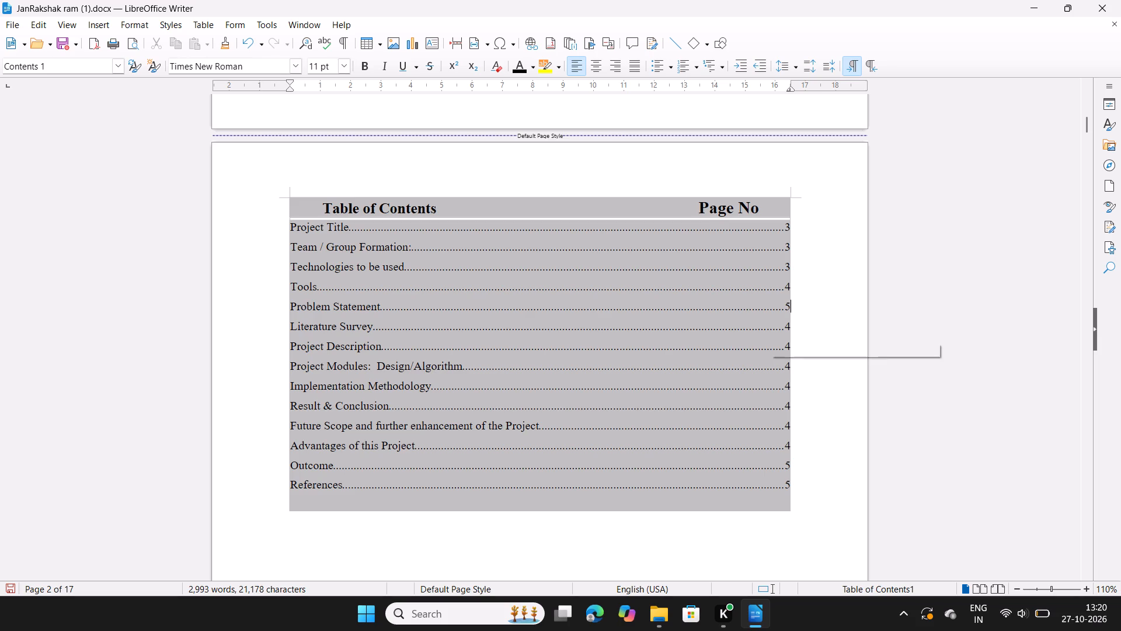
Check the page of the Literature Survey section and set its page number in the table of contents to 6.
{"action": "scroll", "coordinate": [772, 330], "scroll_direction": "down", "scroll_amount": 3}
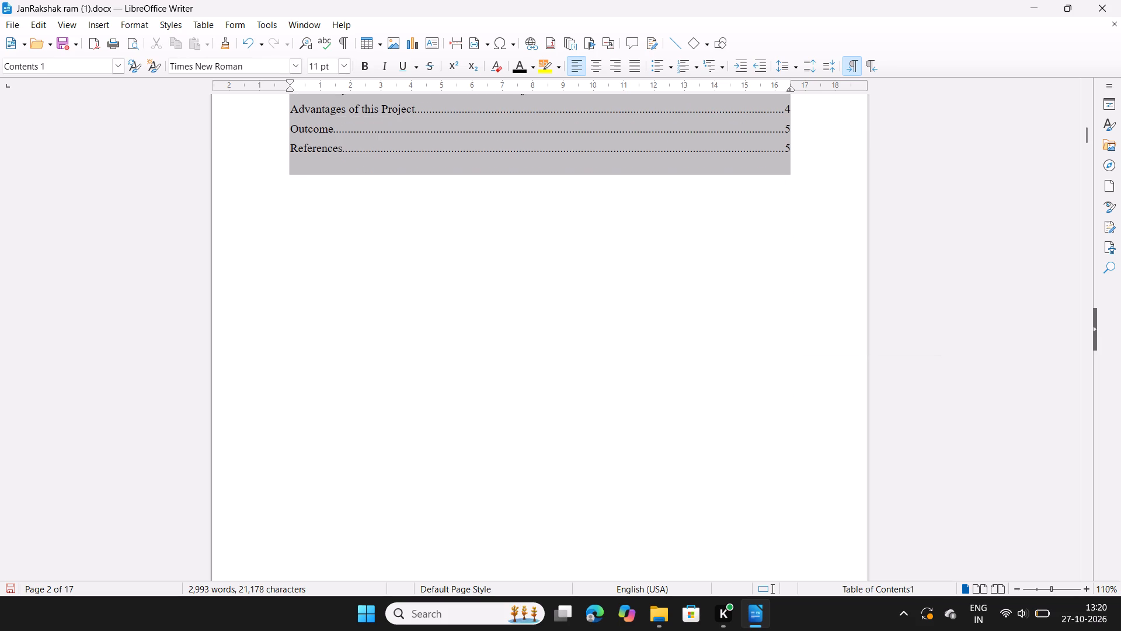
{"action": "scroll", "coordinate": [772, 330], "scroll_direction": "down", "scroll_amount": 10}
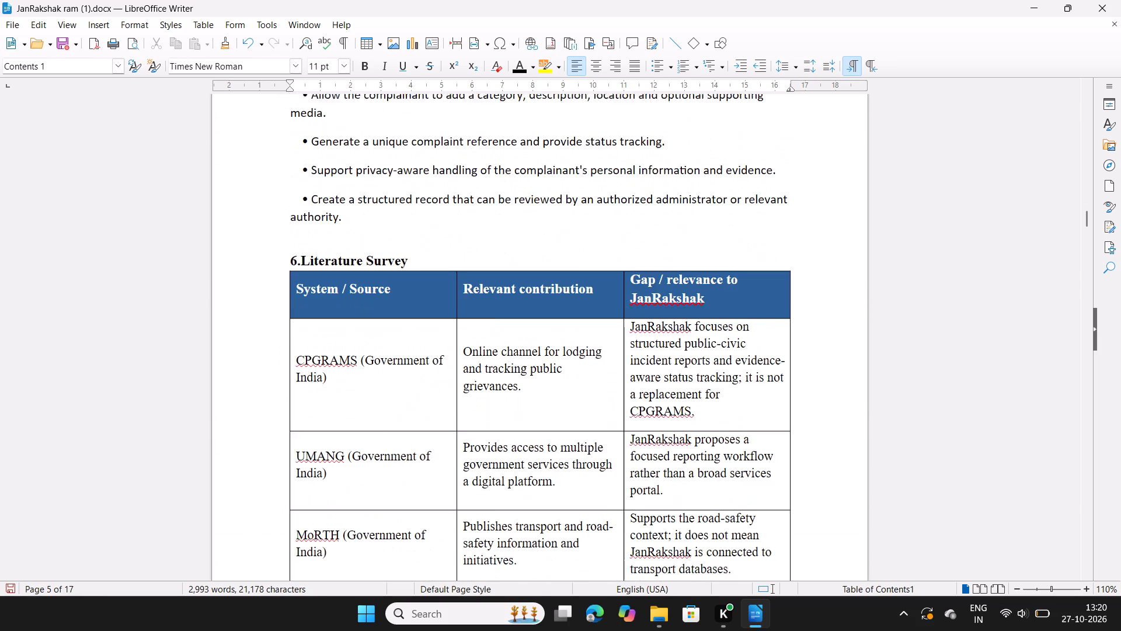
{"action": "scroll", "coordinate": [772, 330], "scroll_direction": "down", "scroll_amount": 1}
{"action": "scroll", "coordinate": [772, 330], "scroll_direction": "up", "scroll_amount": 1}
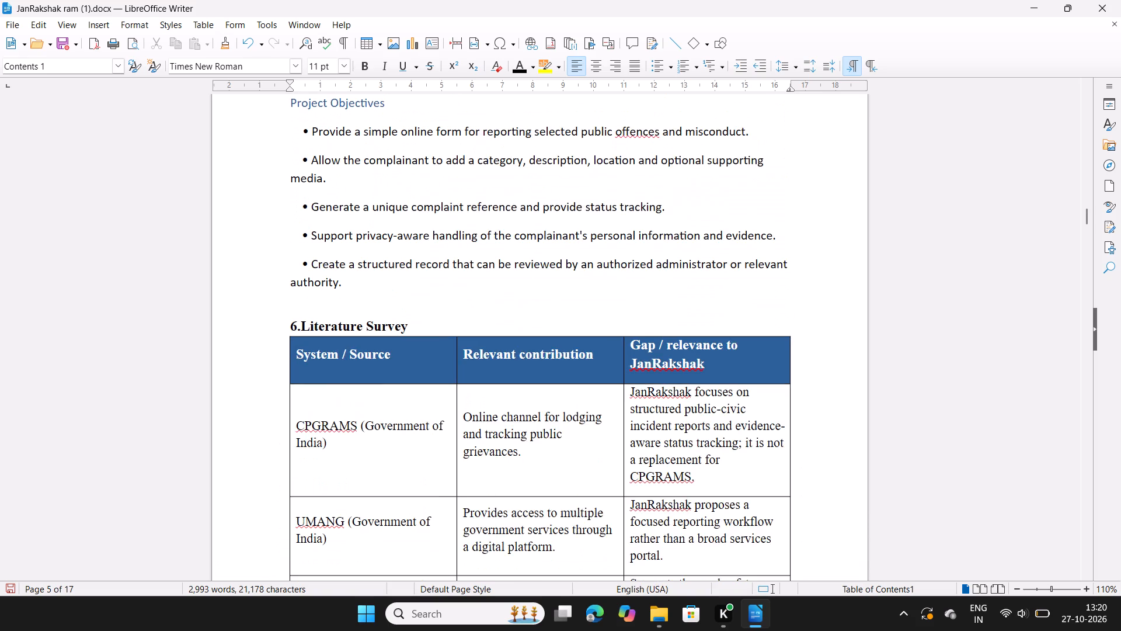
{"action": "scroll", "coordinate": [772, 333], "scroll_direction": "up", "scroll_amount": 6}
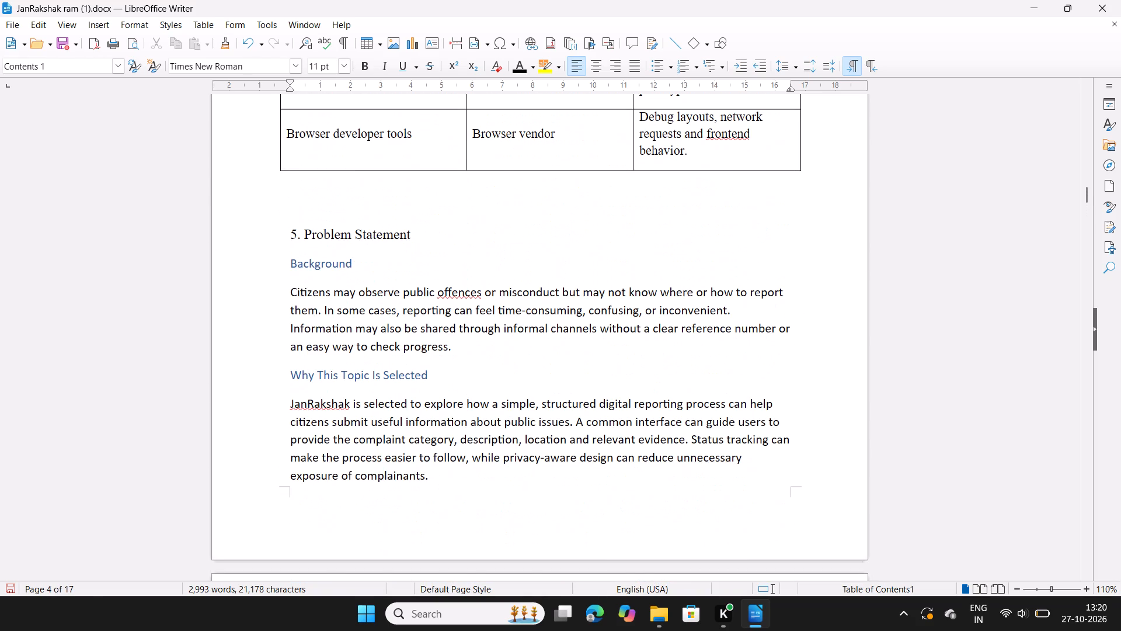
{"action": "scroll", "coordinate": [772, 333], "scroll_direction": "up", "scroll_amount": 7}
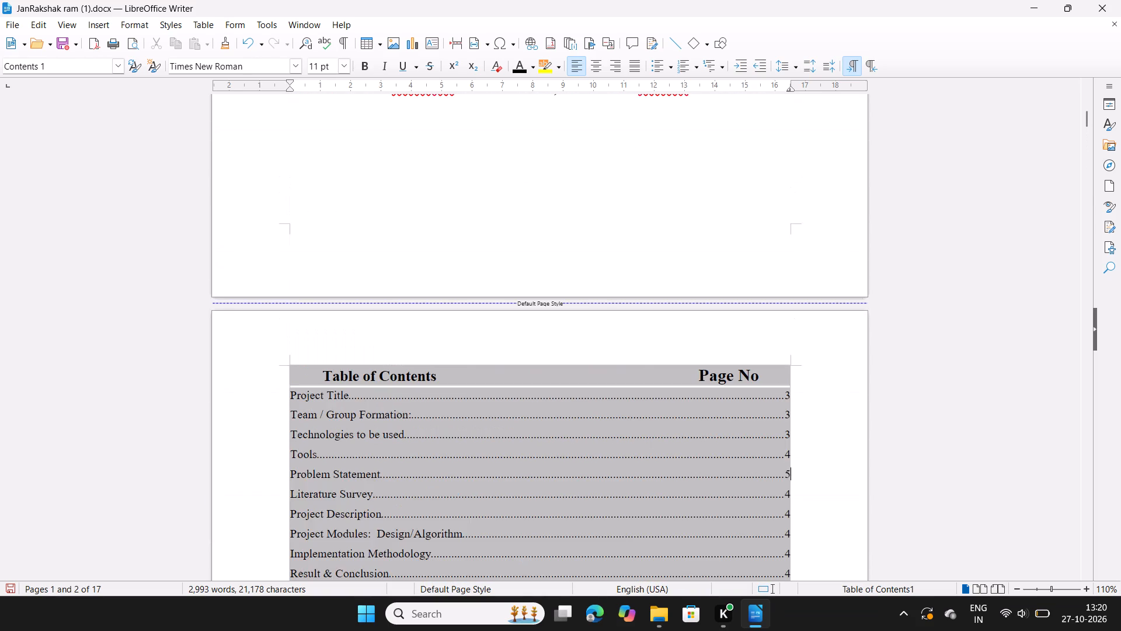
{"action": "scroll", "coordinate": [772, 333], "scroll_direction": "down", "scroll_amount": 1}
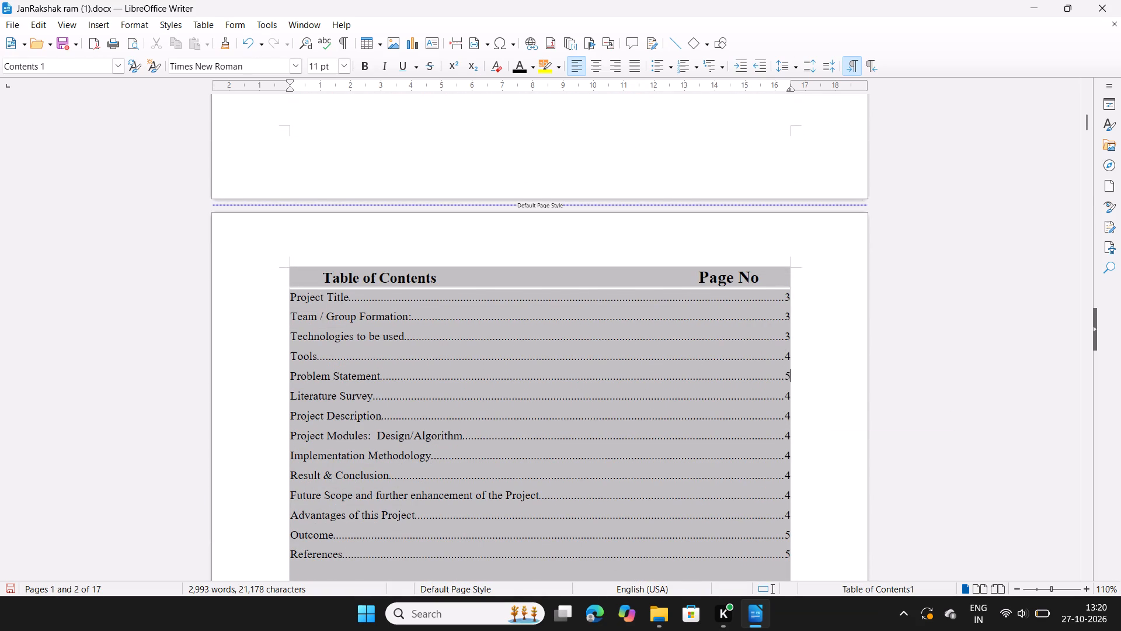
{"action": "left_click", "coordinate": [786, 397]}
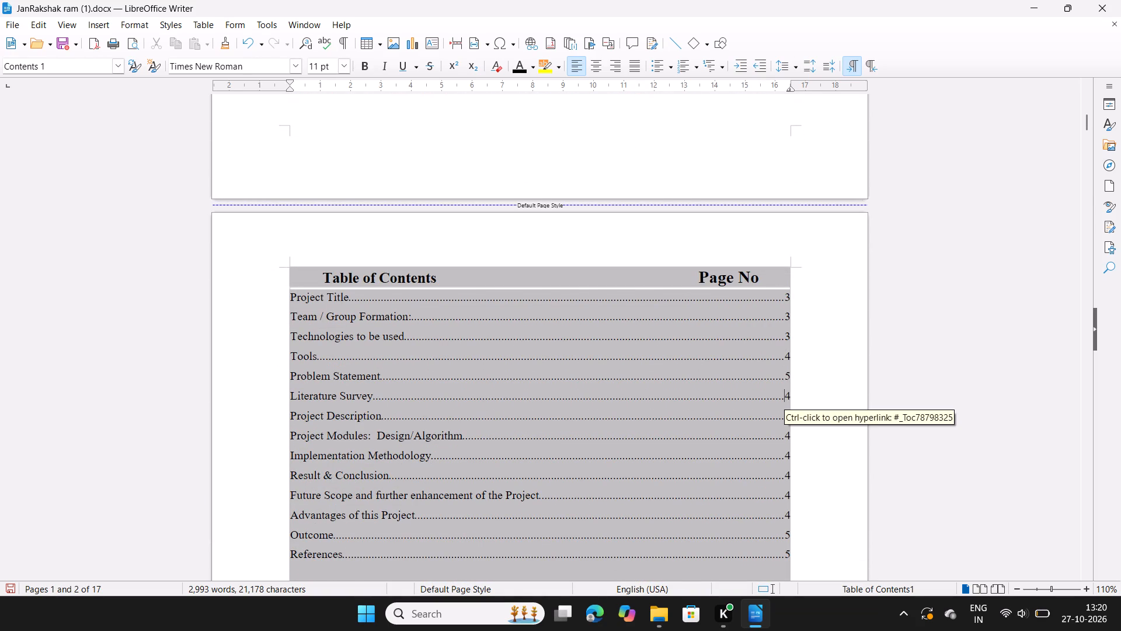
{"action": "key", "text": "Right"}
{"action": "key", "text": "BackSpace"}
{"action": "key", "text": "6"}
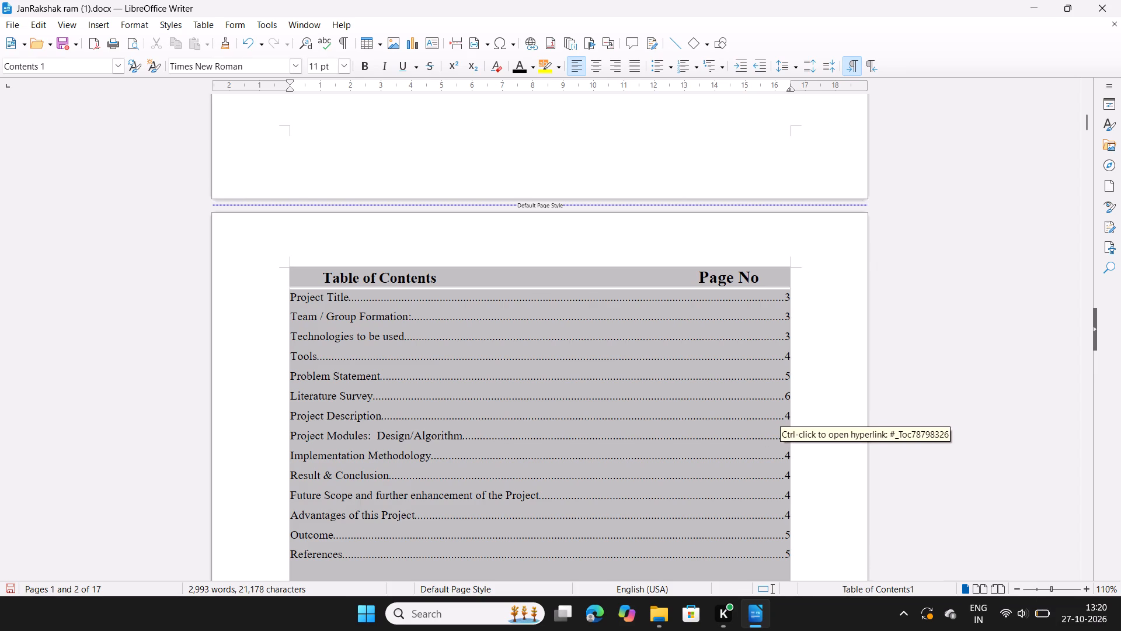
Check the pages around the Literature Survey and Project Description sections and set the Project Description page number in the table of contents to 7.
{"action": "scroll", "coordinate": [782, 414], "scroll_direction": "down", "scroll_amount": 7}
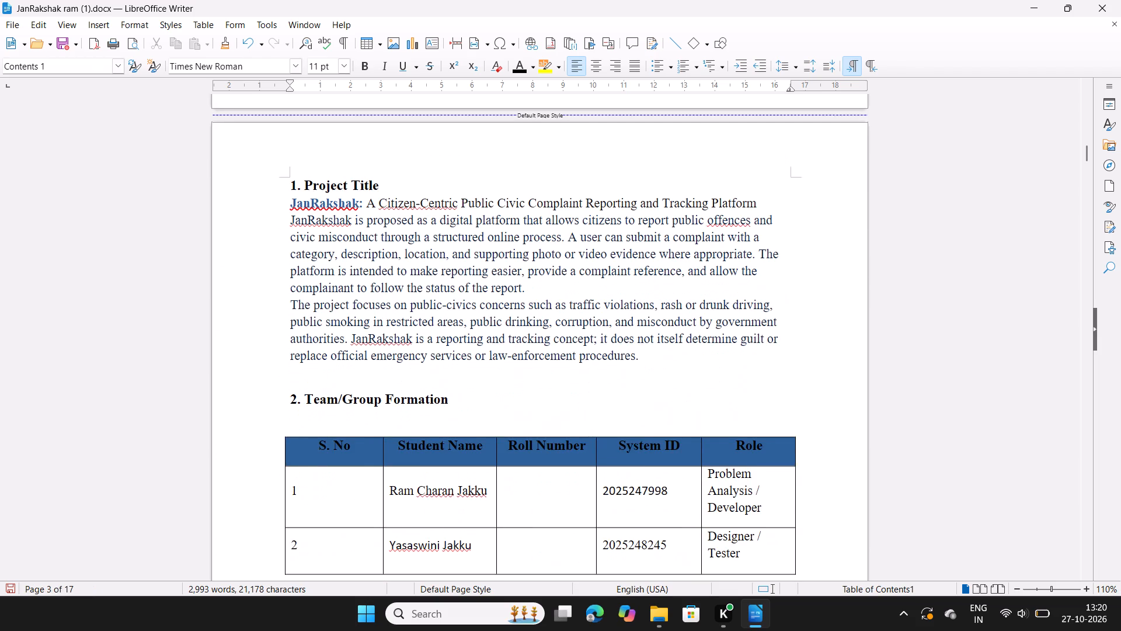
{"action": "scroll", "coordinate": [782, 414], "scroll_direction": "down", "scroll_amount": 5}
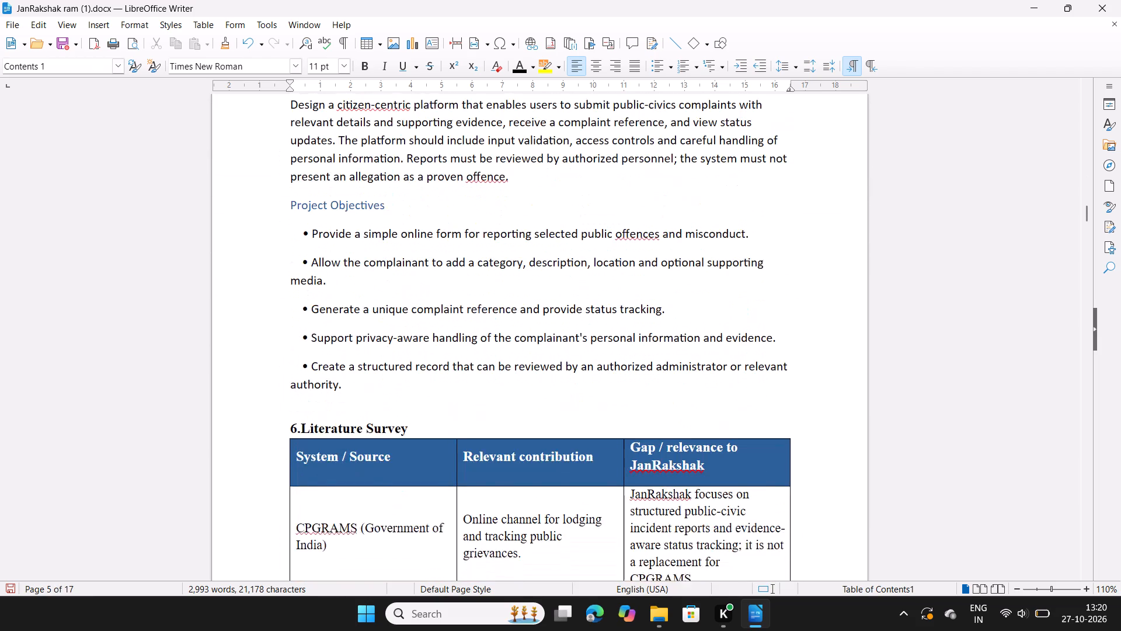
{"action": "scroll", "coordinate": [782, 414], "scroll_direction": "down", "scroll_amount": 3}
{"action": "scroll", "coordinate": [782, 414], "scroll_direction": "up", "scroll_amount": 1}
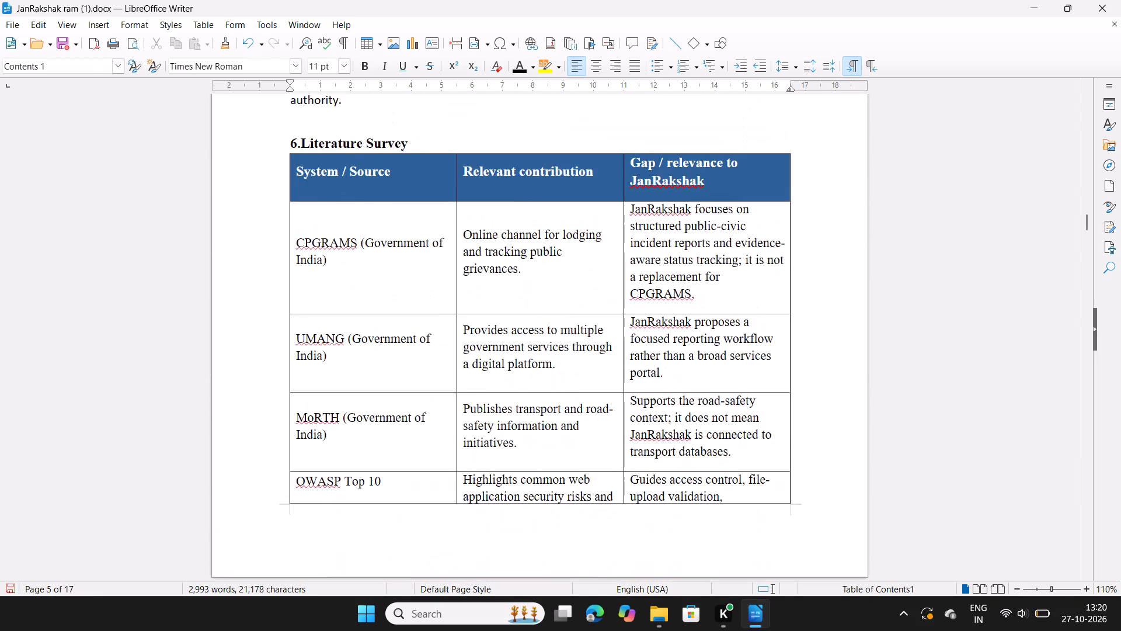
{"action": "scroll", "coordinate": [782, 414], "scroll_direction": "up", "scroll_amount": 3}
{"action": "scroll", "coordinate": [782, 414], "scroll_direction": "down", "scroll_amount": 1}
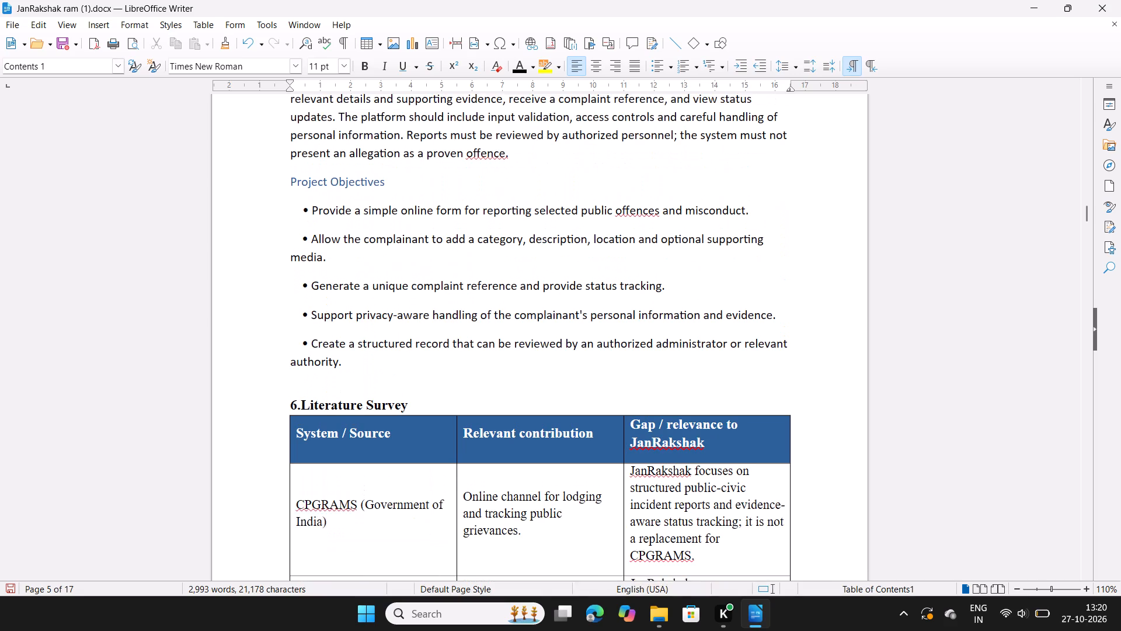
{"action": "scroll", "coordinate": [782, 414], "scroll_direction": "down", "scroll_amount": 2}
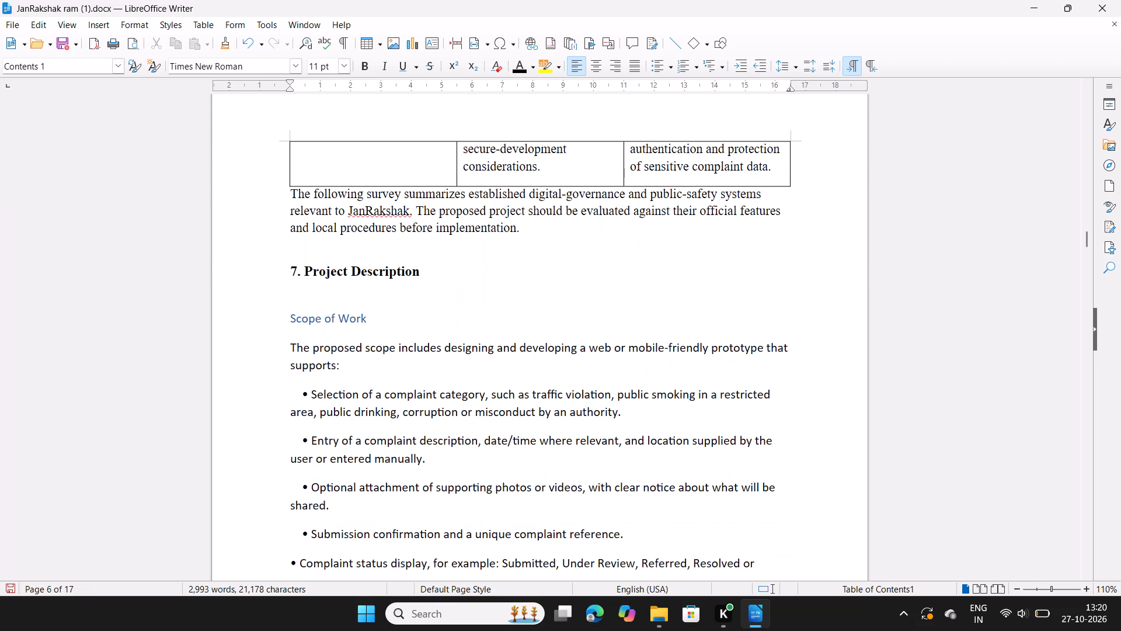
{"action": "scroll", "coordinate": [782, 414], "scroll_direction": "up", "scroll_amount": 3}
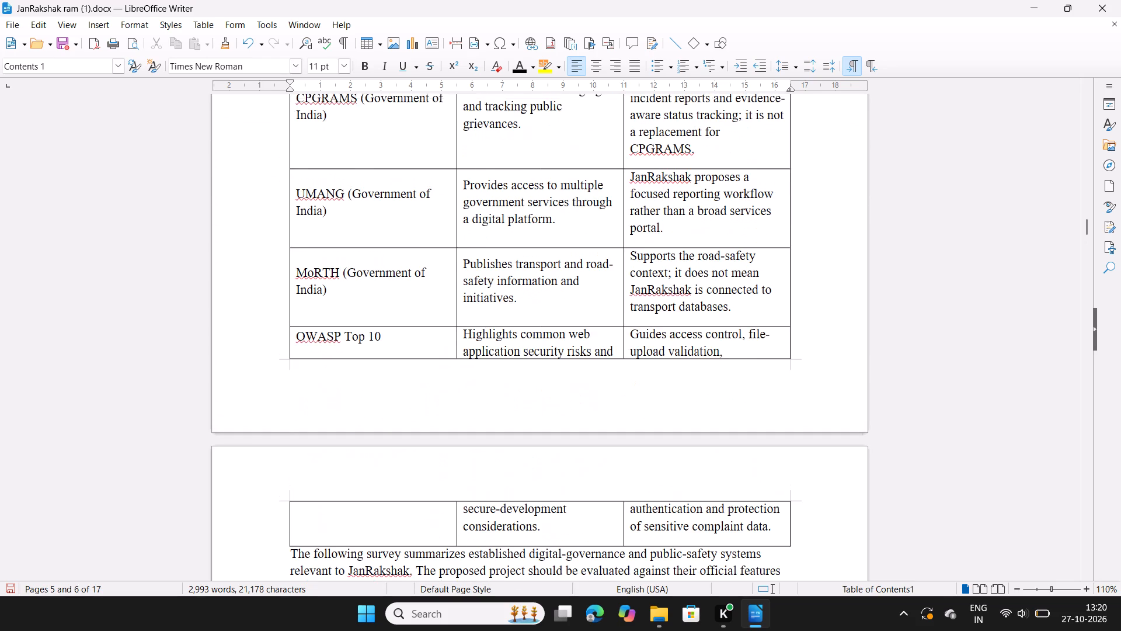
{"action": "scroll", "coordinate": [782, 414], "scroll_direction": "up", "scroll_amount": 3}
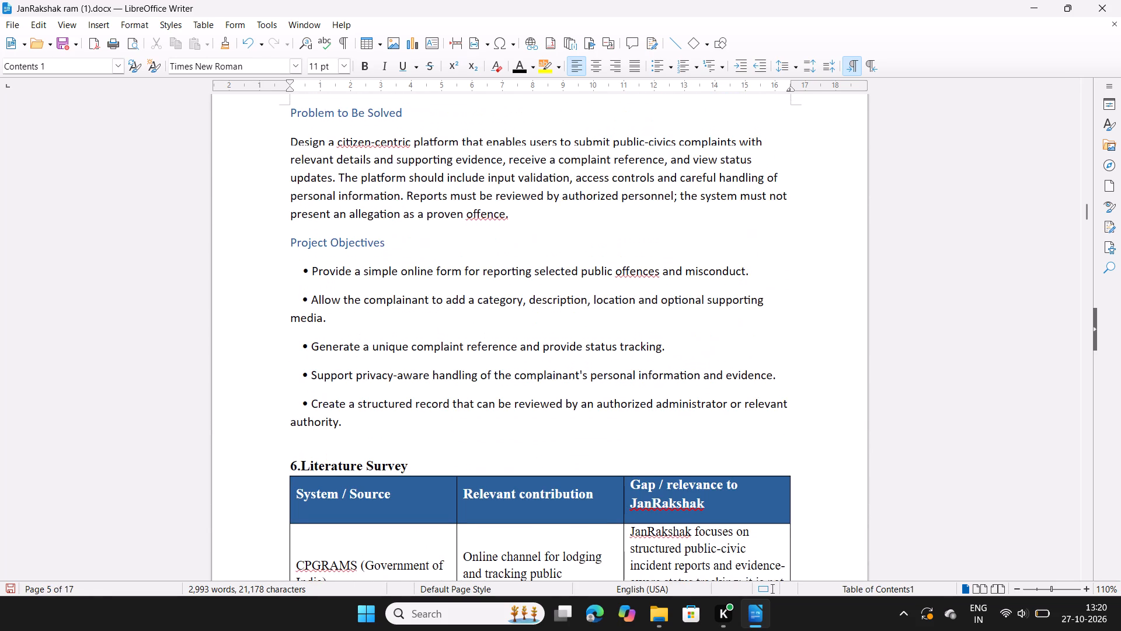
{"action": "scroll", "coordinate": [782, 414], "scroll_direction": "up", "scroll_amount": 4}
{"action": "scroll", "coordinate": [782, 414], "scroll_direction": "down", "scroll_amount": 1}
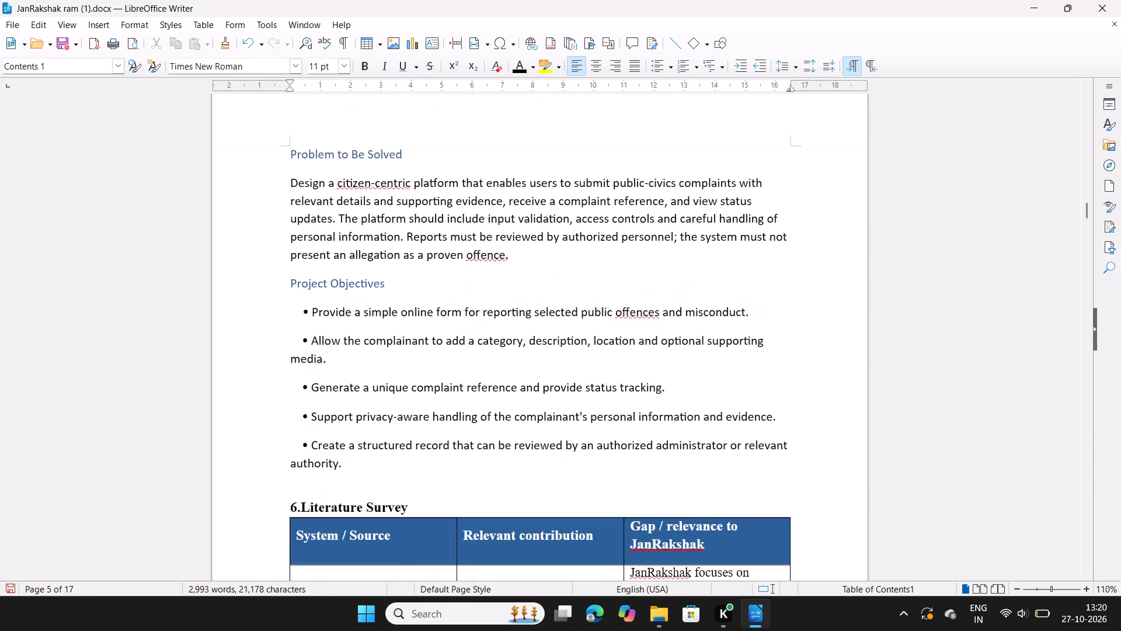
{"action": "scroll", "coordinate": [782, 414], "scroll_direction": "down", "scroll_amount": 6}
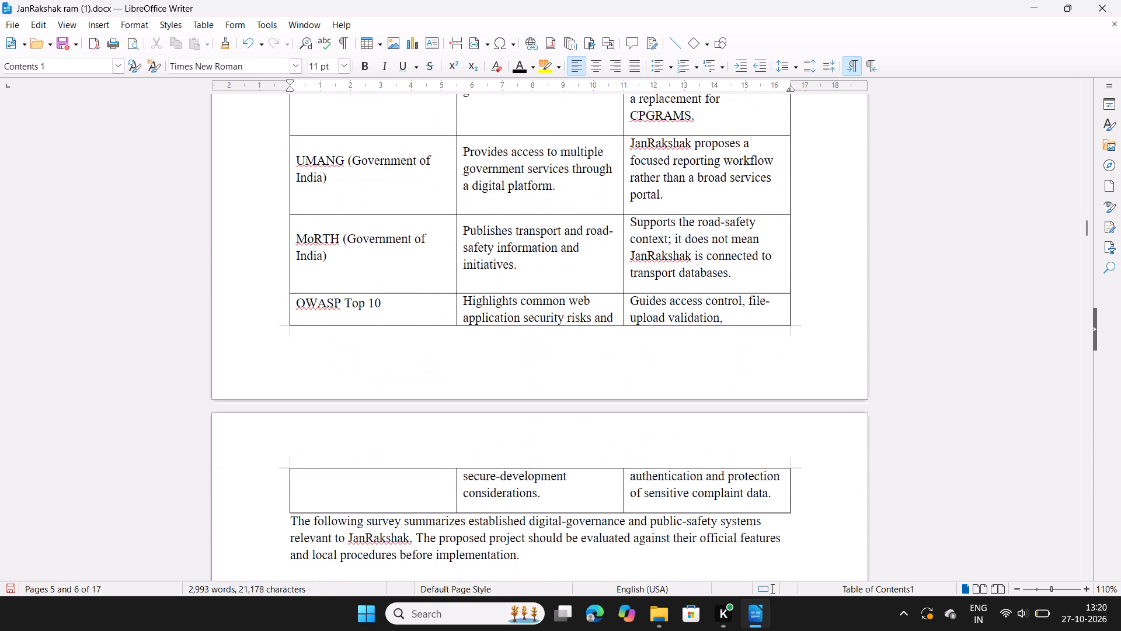
{"action": "scroll", "coordinate": [782, 414], "scroll_direction": "up", "scroll_amount": 8}
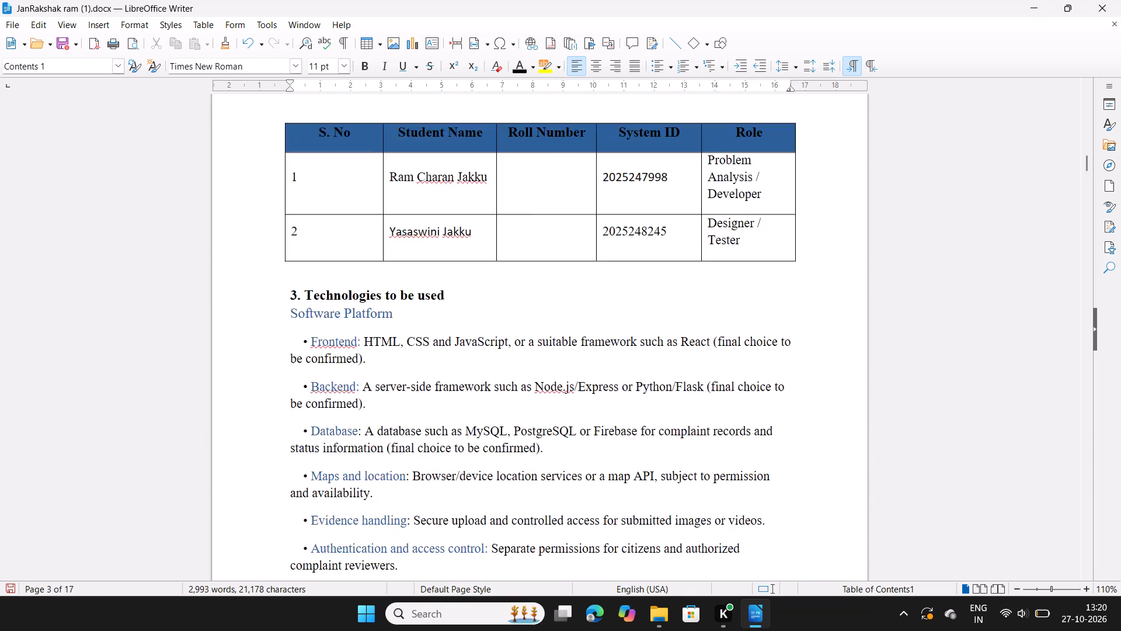
{"action": "scroll", "coordinate": [782, 414], "scroll_direction": "up", "scroll_amount": 3}
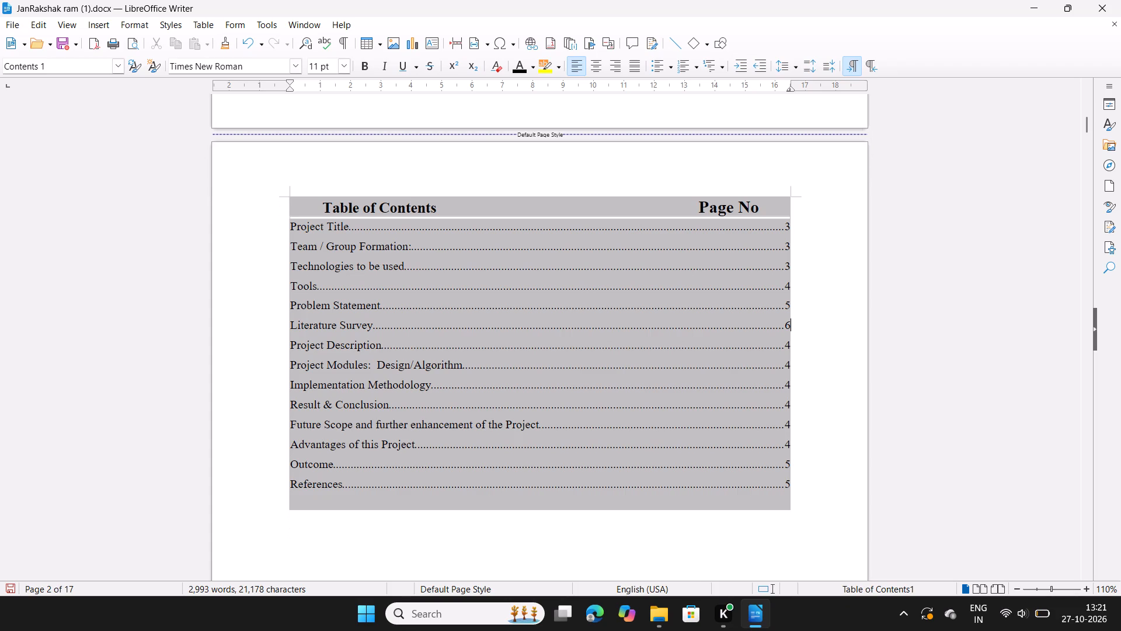
{"action": "left_click", "coordinate": [787, 346]}
{"action": "key", "text": "Right"}
{"action": "key", "text": "BackSpace"}
{"action": "key", "text": "7"}
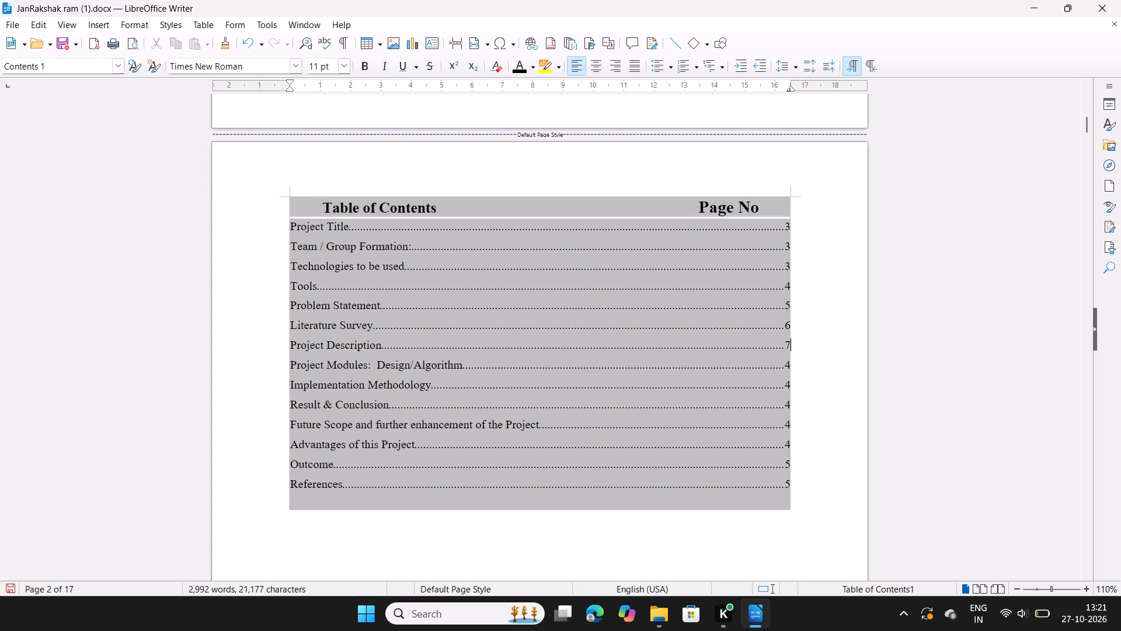
Check the page where the Project Module: Design/Algorithm section starts and set the Project Modules page number in the table of contents to 9.
{"action": "scroll", "coordinate": [676, 483], "scroll_direction": "down", "scroll_amount": 12}
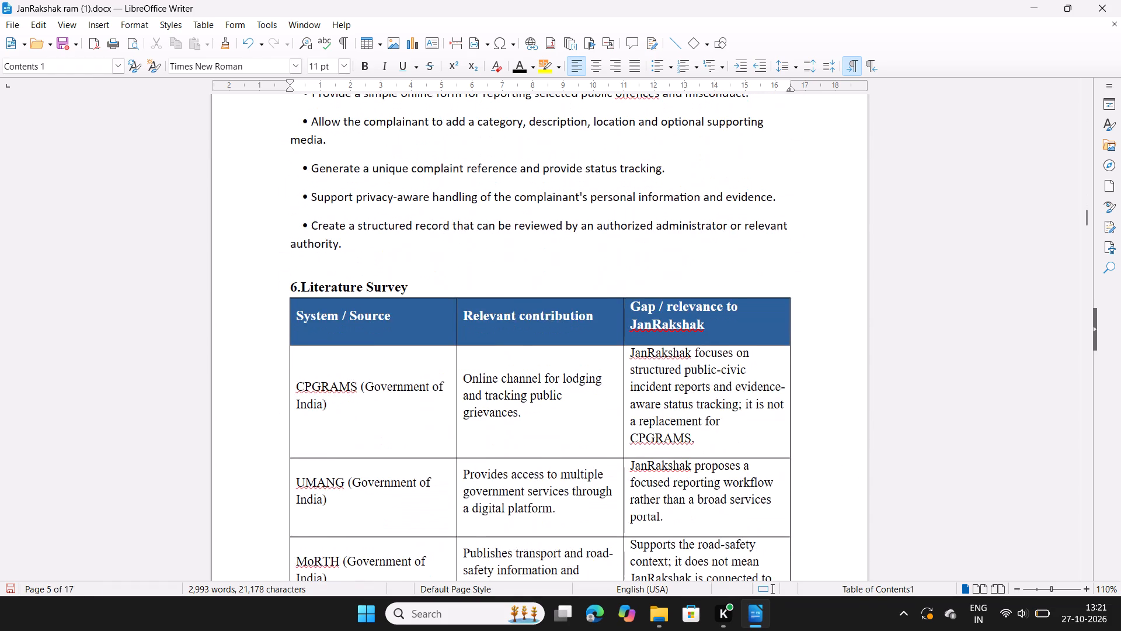
{"action": "scroll", "coordinate": [676, 483], "scroll_direction": "down", "scroll_amount": 9}
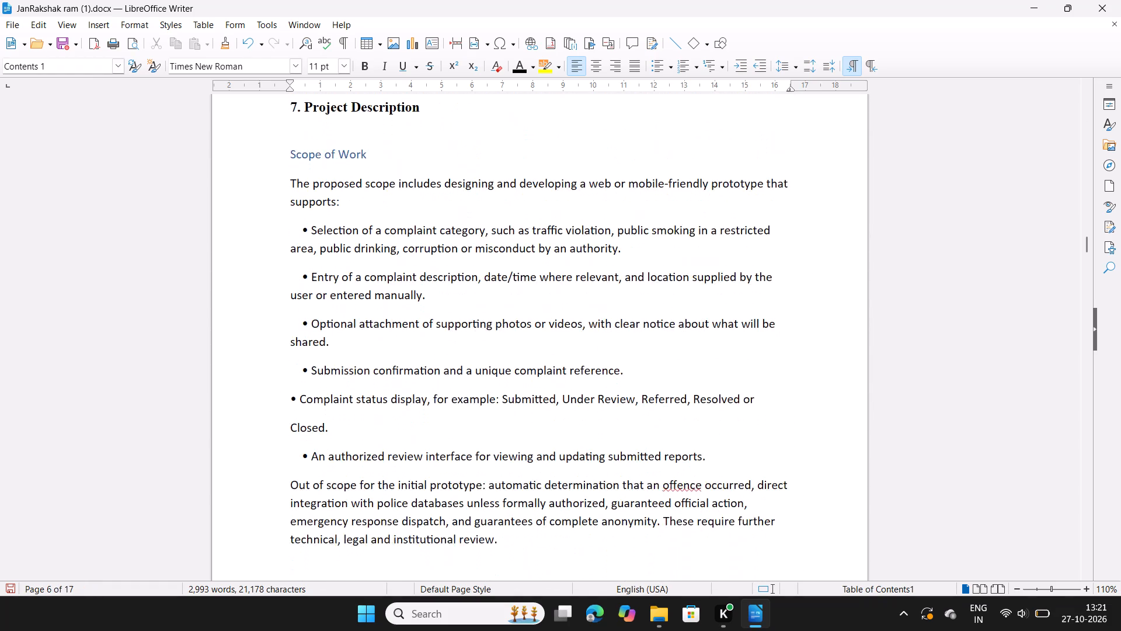
{"action": "scroll", "coordinate": [676, 483], "scroll_direction": "down", "scroll_amount": 5}
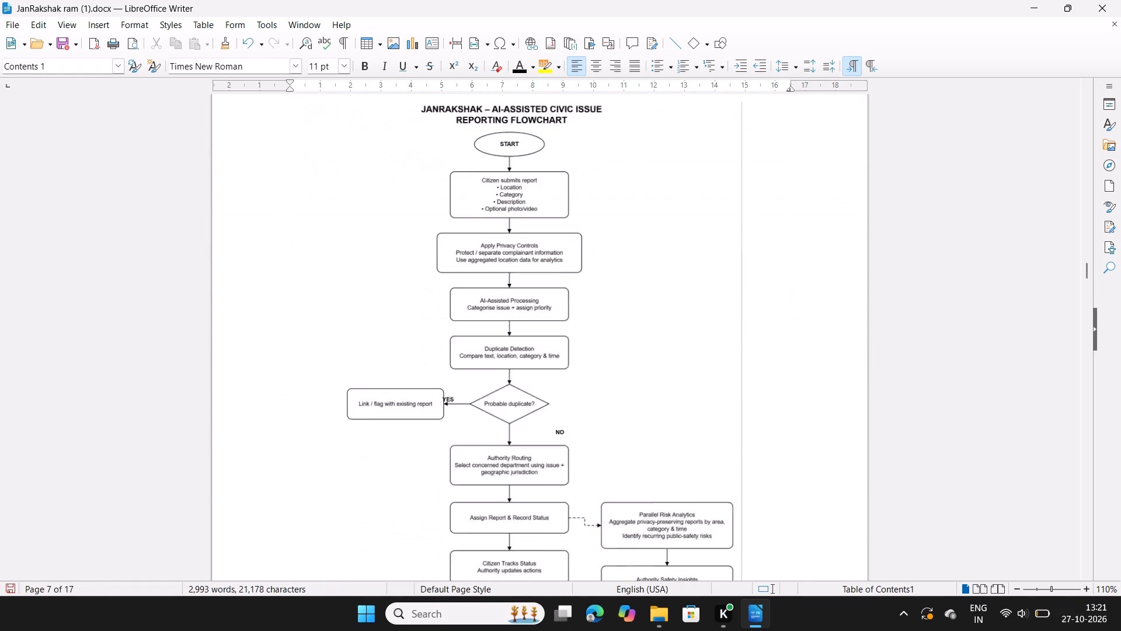
{"action": "scroll", "coordinate": [676, 483], "scroll_direction": "down", "scroll_amount": 7}
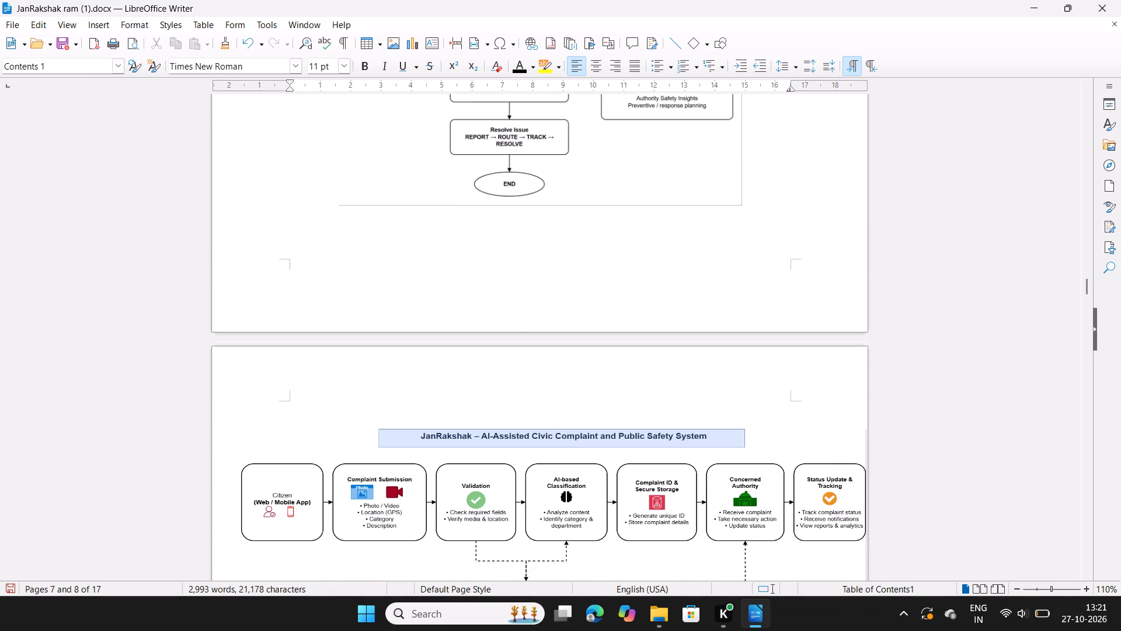
{"action": "scroll", "coordinate": [676, 483], "scroll_direction": "down", "scroll_amount": 2}
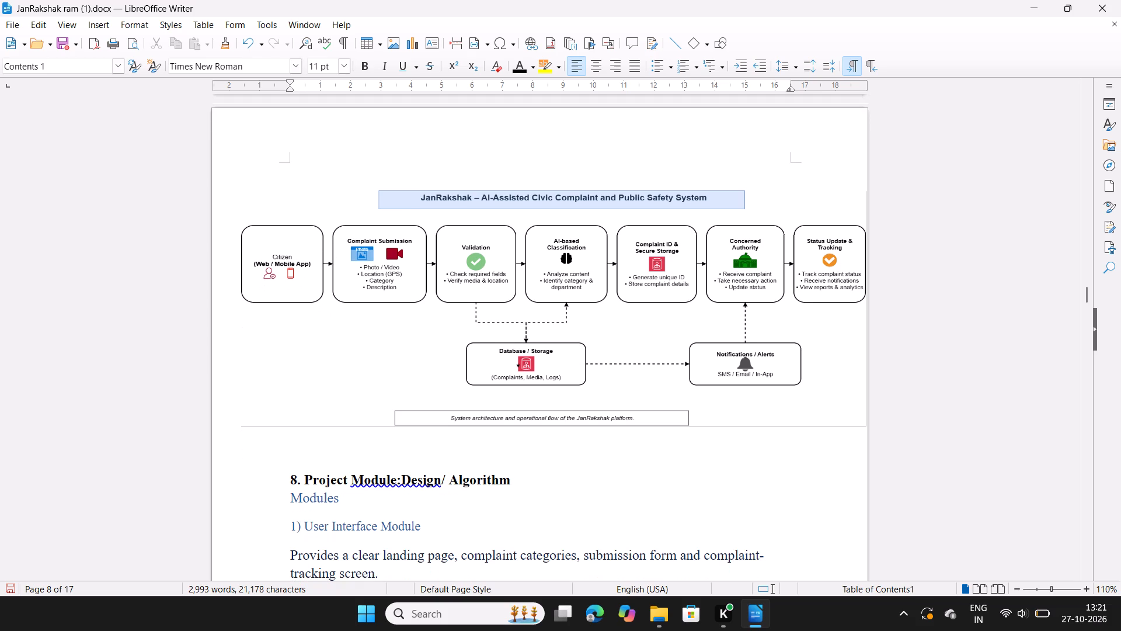
{"action": "scroll", "coordinate": [676, 483], "scroll_direction": "up", "scroll_amount": 9}
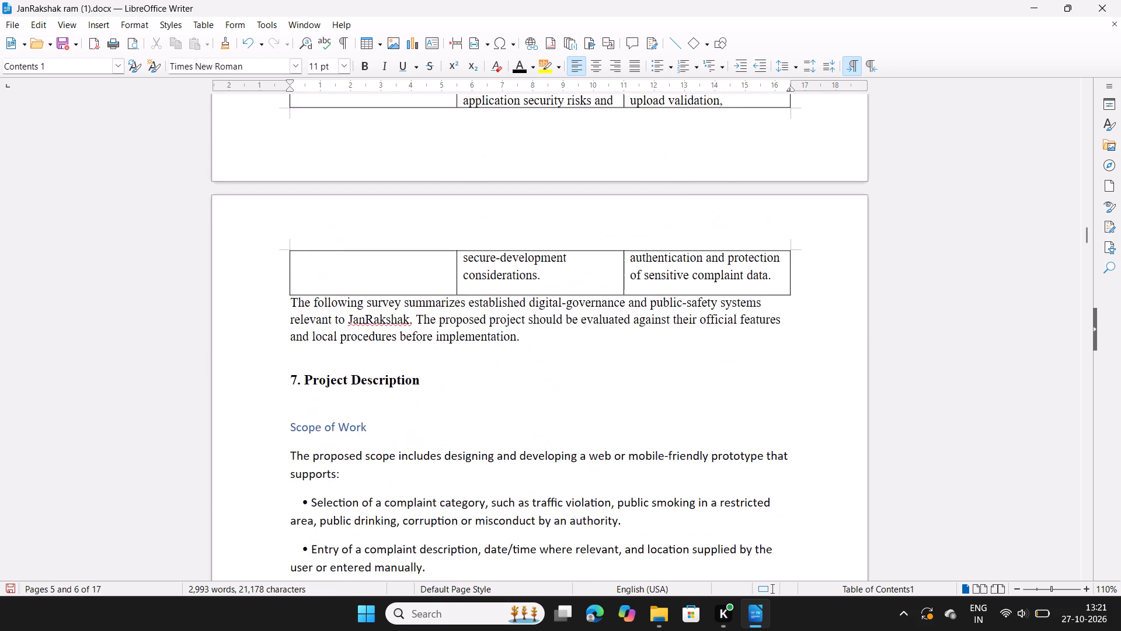
{"action": "scroll", "coordinate": [676, 483], "scroll_direction": "up", "scroll_amount": 1}
{"action": "scroll", "coordinate": [676, 483], "scroll_direction": "down", "scroll_amount": 2}
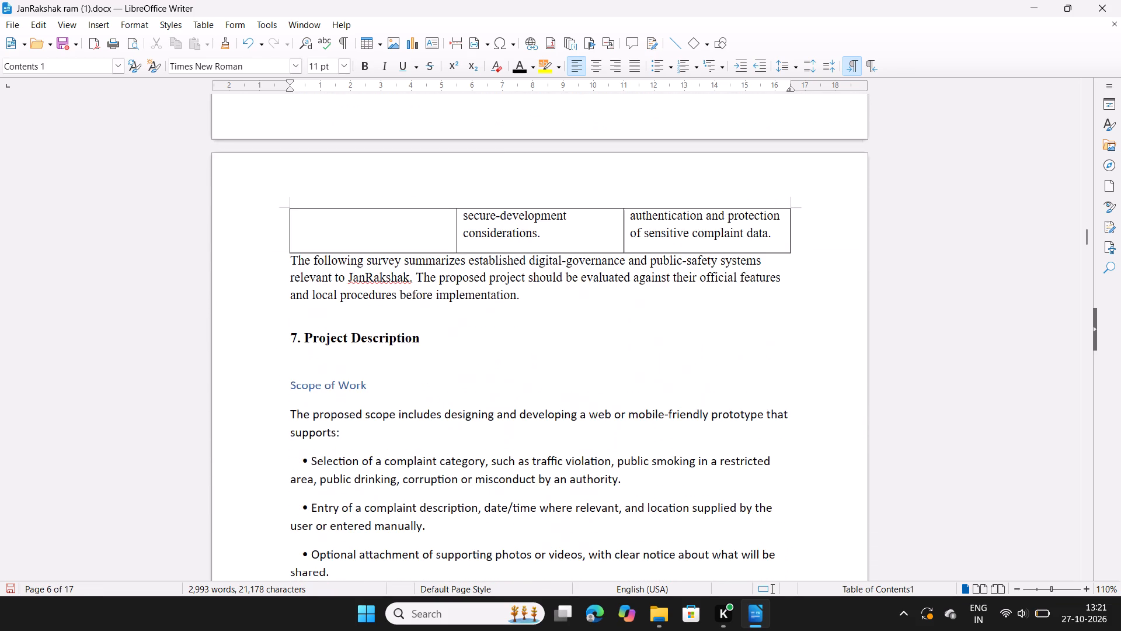
{"action": "scroll", "coordinate": [676, 483], "scroll_direction": "down", "scroll_amount": 6}
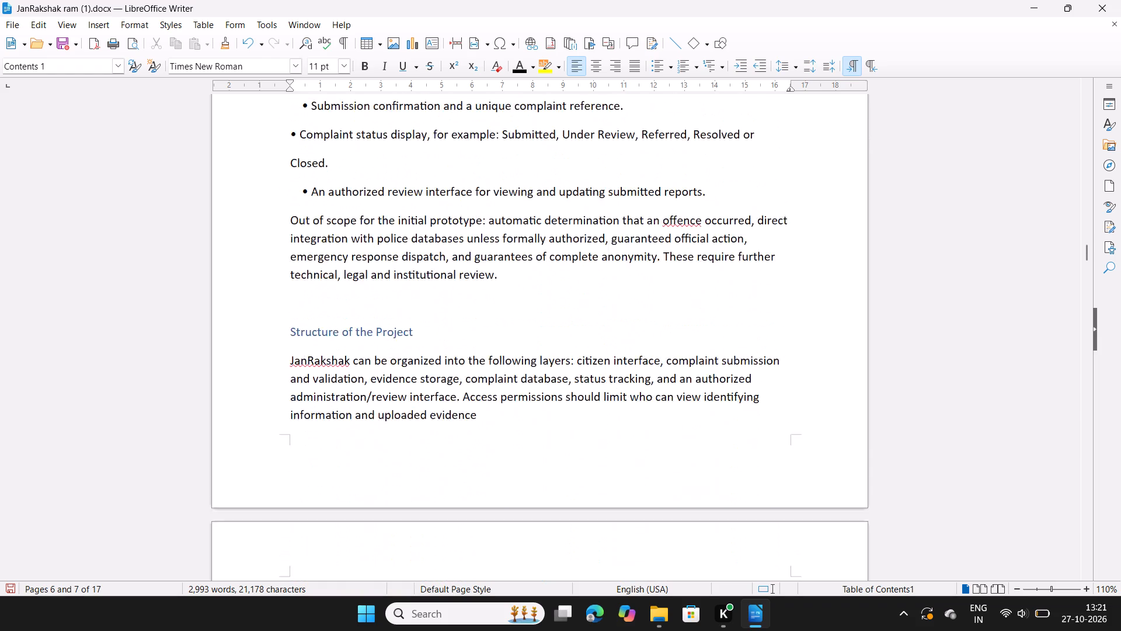
{"action": "scroll", "coordinate": [676, 483], "scroll_direction": "down", "scroll_amount": 6}
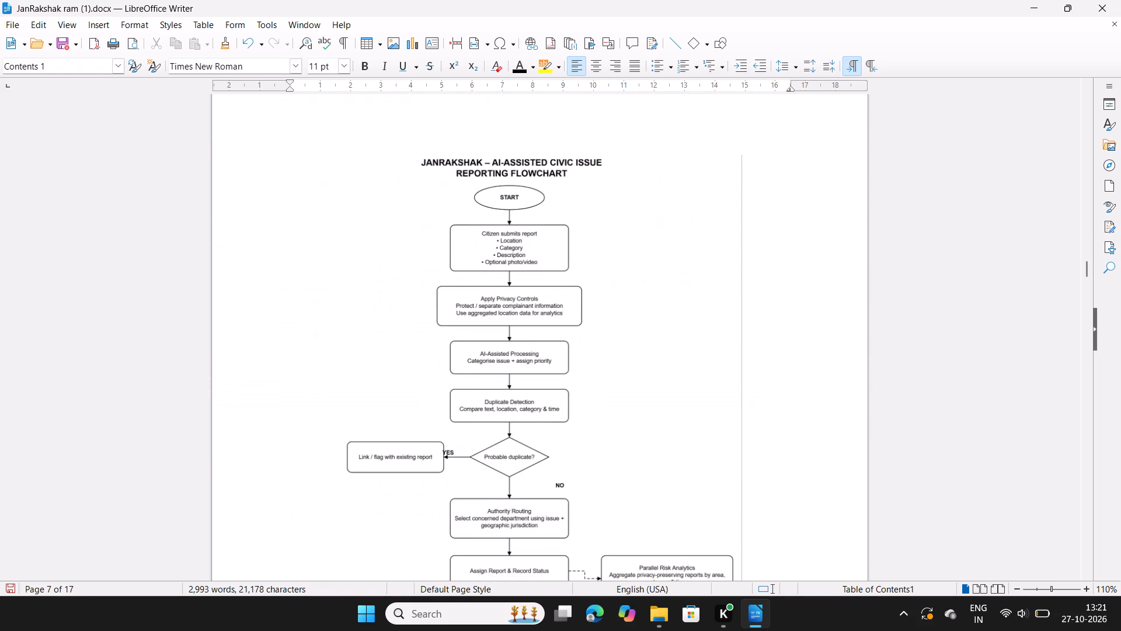
{"action": "scroll", "coordinate": [676, 483], "scroll_direction": "down", "scroll_amount": 7}
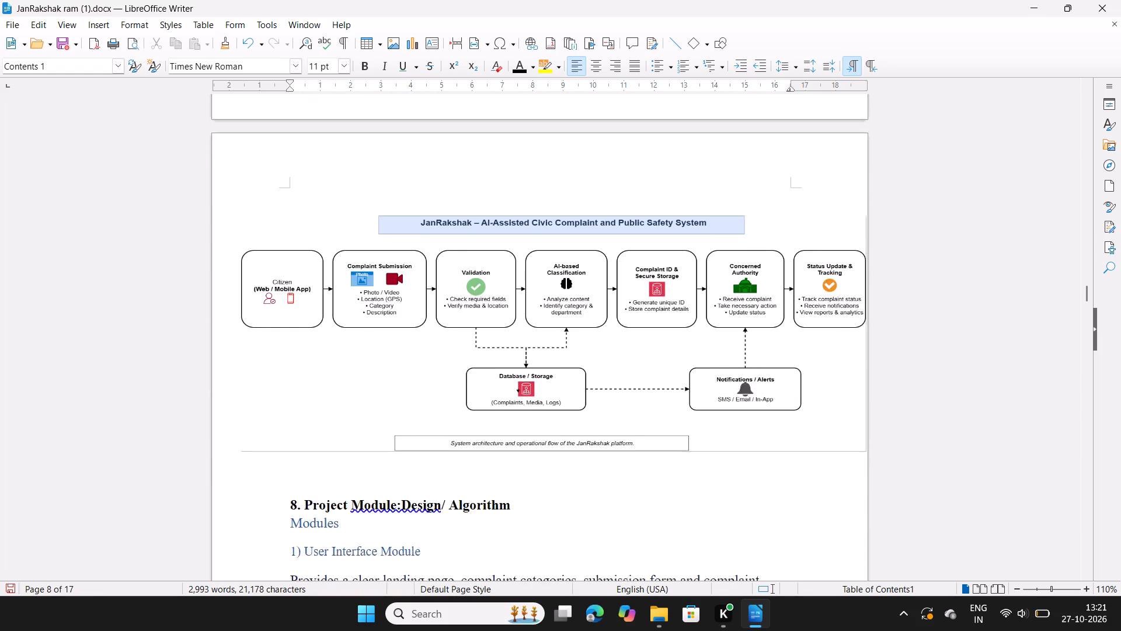
{"action": "scroll", "coordinate": [676, 483], "scroll_direction": "down", "scroll_amount": 1}
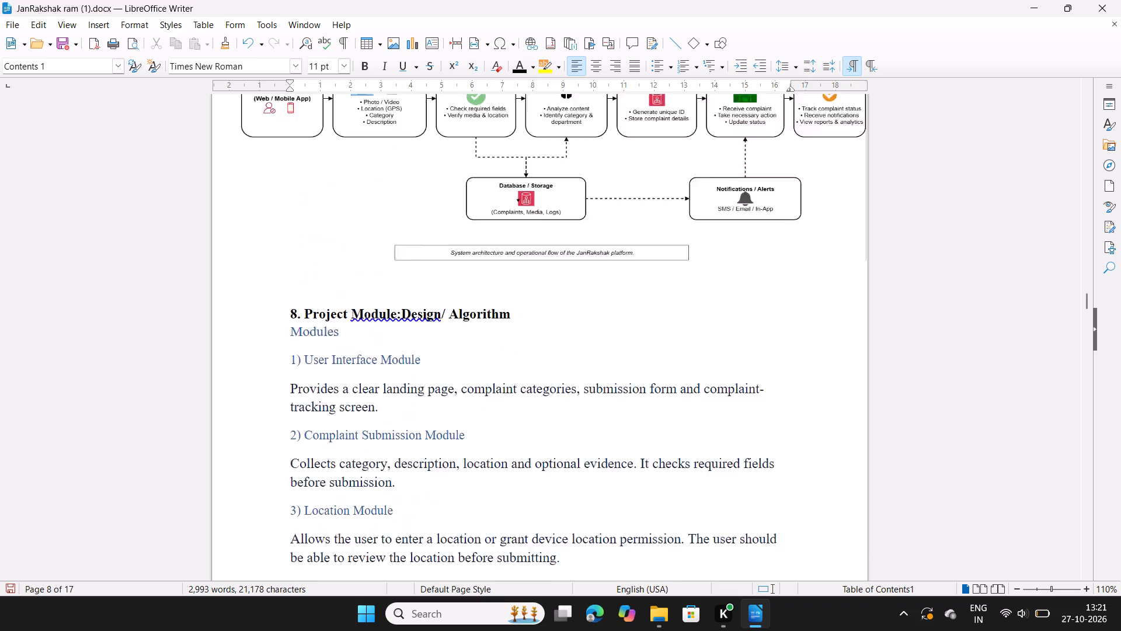
{"action": "scroll", "coordinate": [676, 483], "scroll_direction": "up", "scroll_amount": 17}
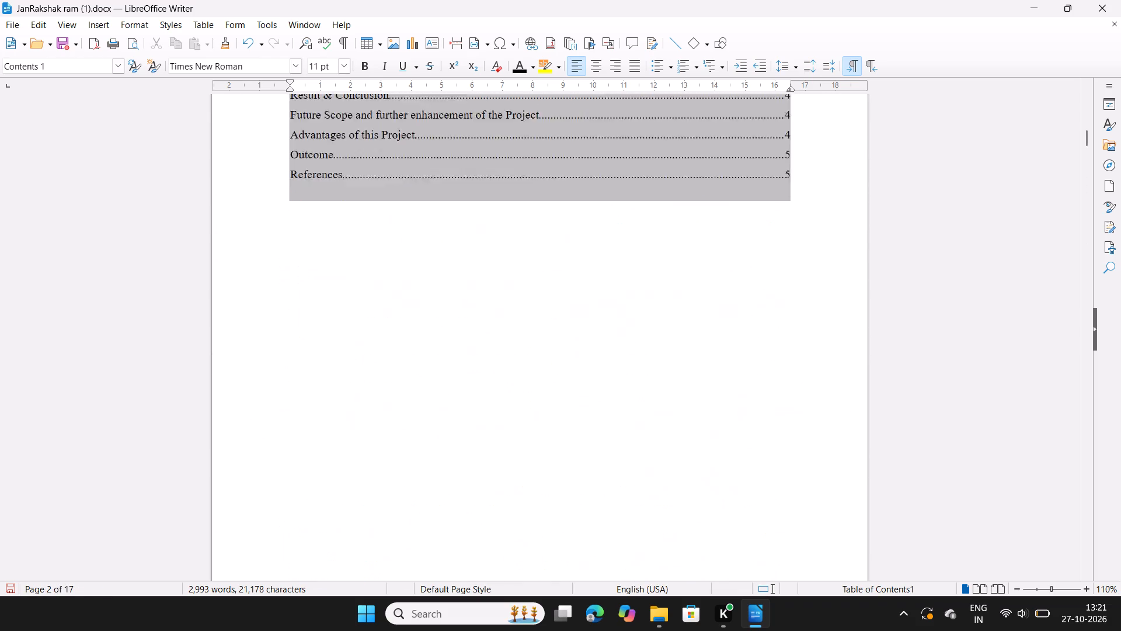
{"action": "scroll", "coordinate": [676, 483], "scroll_direction": "up", "scroll_amount": 1}
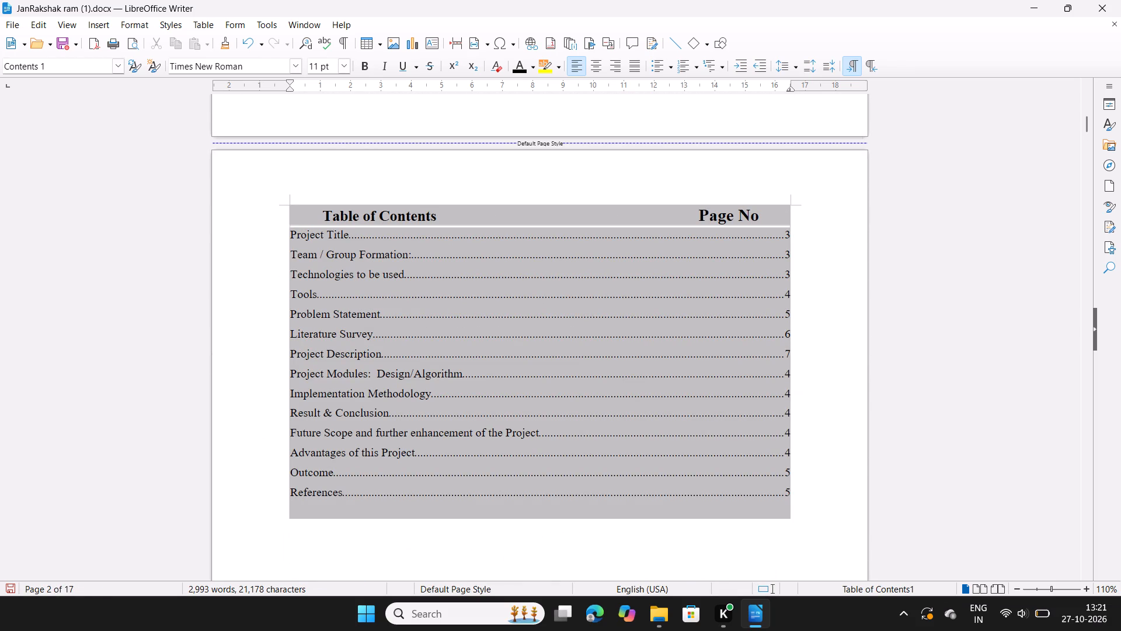
{"action": "left_click", "coordinate": [789, 375]}
{"action": "key", "text": "BackSpace"}
{"action": "key", "text": "9"}
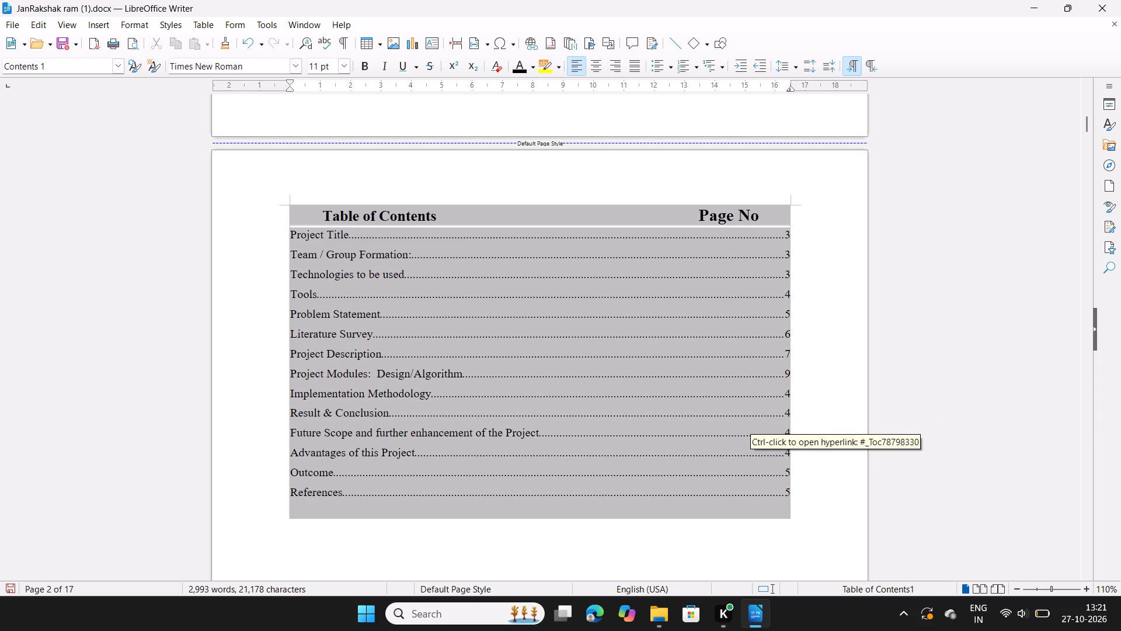
Re-examine the page on which the Project Module: Design/Algorithm section starts and the pages its modules cover.
{"action": "scroll", "coordinate": [775, 405], "scroll_direction": "down", "scroll_amount": 4}
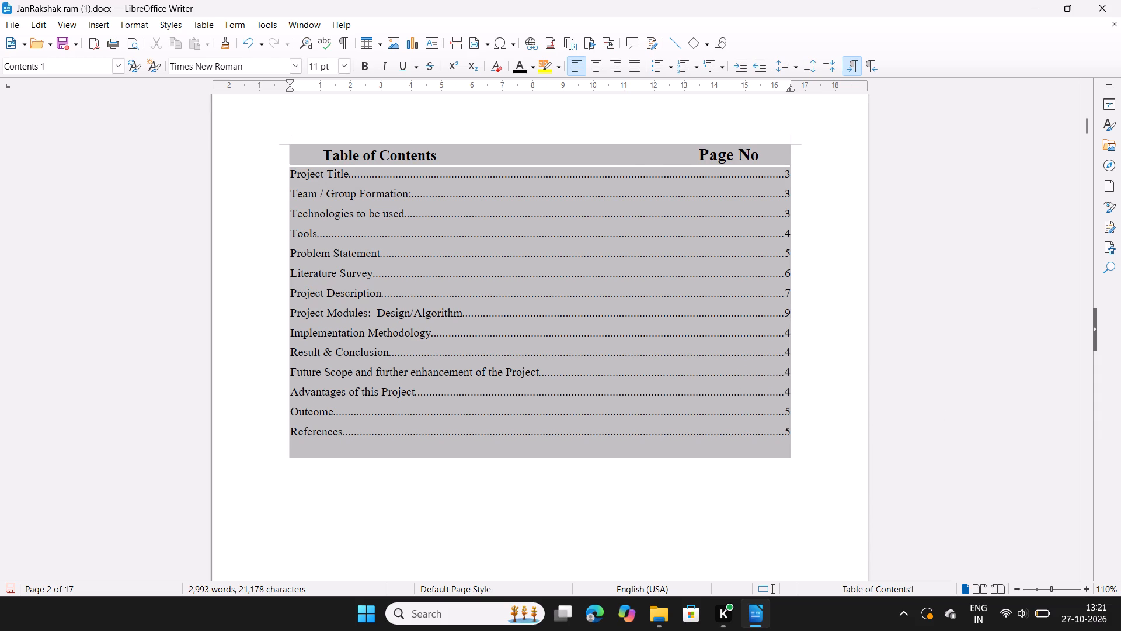
{"action": "scroll", "coordinate": [775, 405], "scroll_direction": "down", "scroll_amount": 10}
{"action": "scroll", "coordinate": [775, 405], "scroll_direction": "up", "scroll_amount": 1}
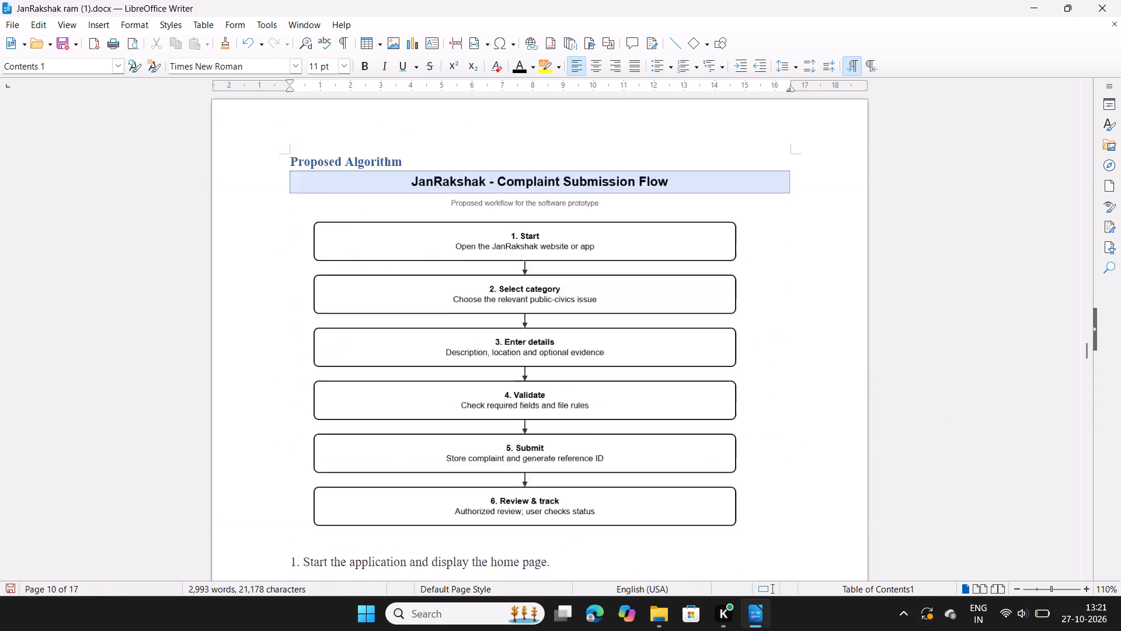
{"action": "scroll", "coordinate": [775, 405], "scroll_direction": "up", "scroll_amount": 11}
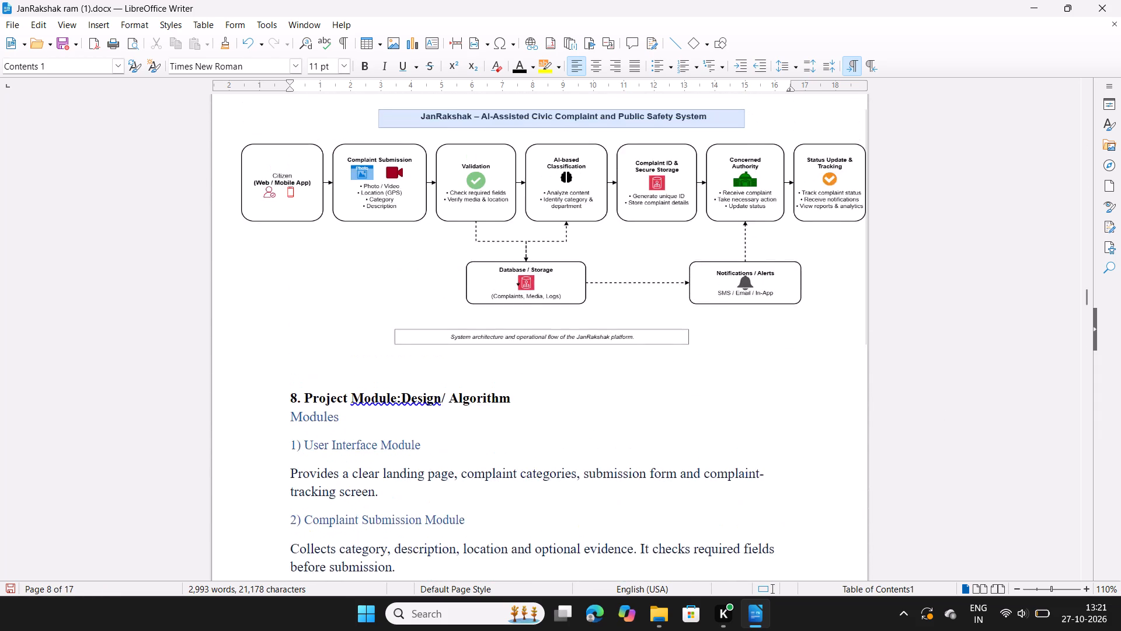
{"action": "scroll", "coordinate": [775, 405], "scroll_direction": "down", "scroll_amount": 2}
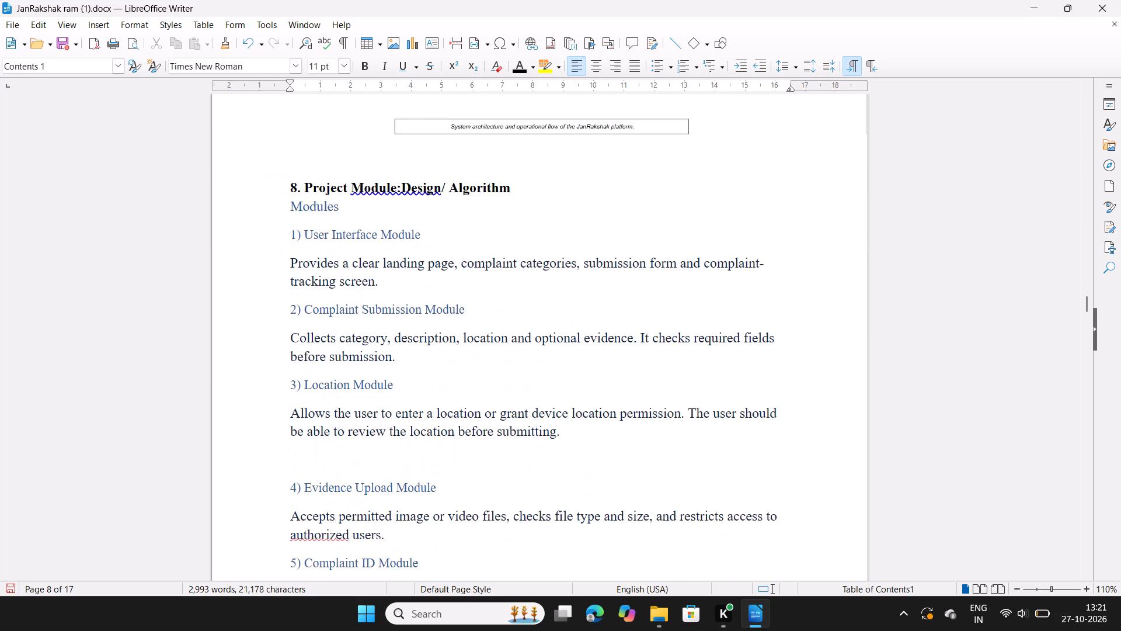
{"action": "scroll", "coordinate": [775, 405], "scroll_direction": "down", "scroll_amount": 1}
{"action": "scroll", "coordinate": [775, 405], "scroll_direction": "up", "scroll_amount": 1}
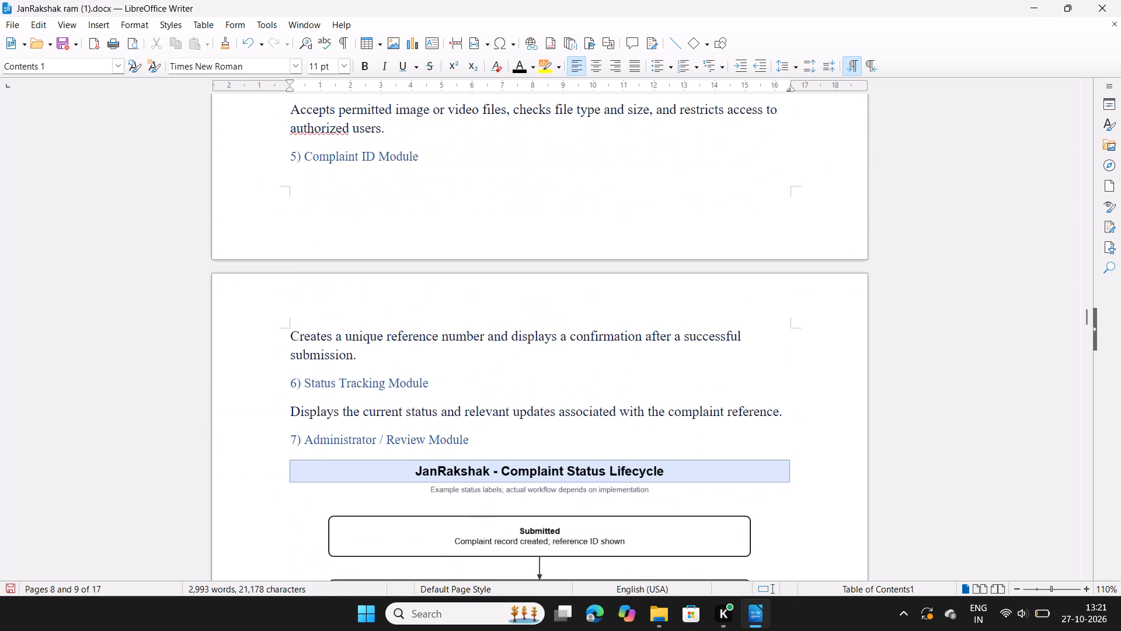
{"action": "scroll", "coordinate": [775, 405], "scroll_direction": "up", "scroll_amount": 6}
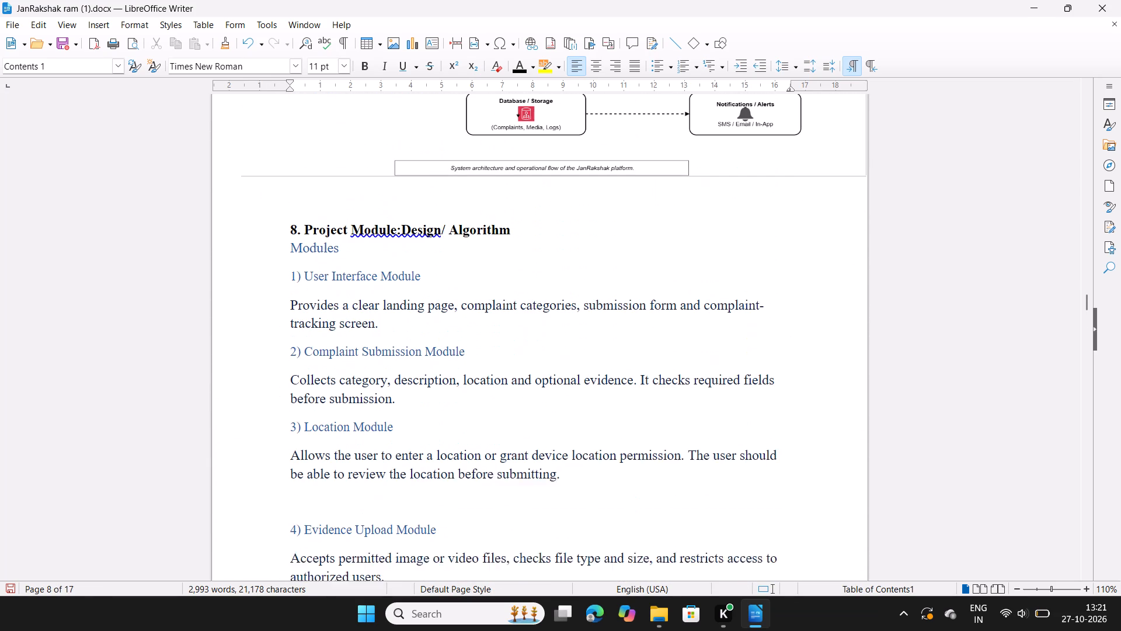
{"action": "scroll", "coordinate": [775, 405], "scroll_direction": "up", "scroll_amount": 1}
{"action": "scroll", "coordinate": [775, 405], "scroll_direction": "down", "scroll_amount": 5}
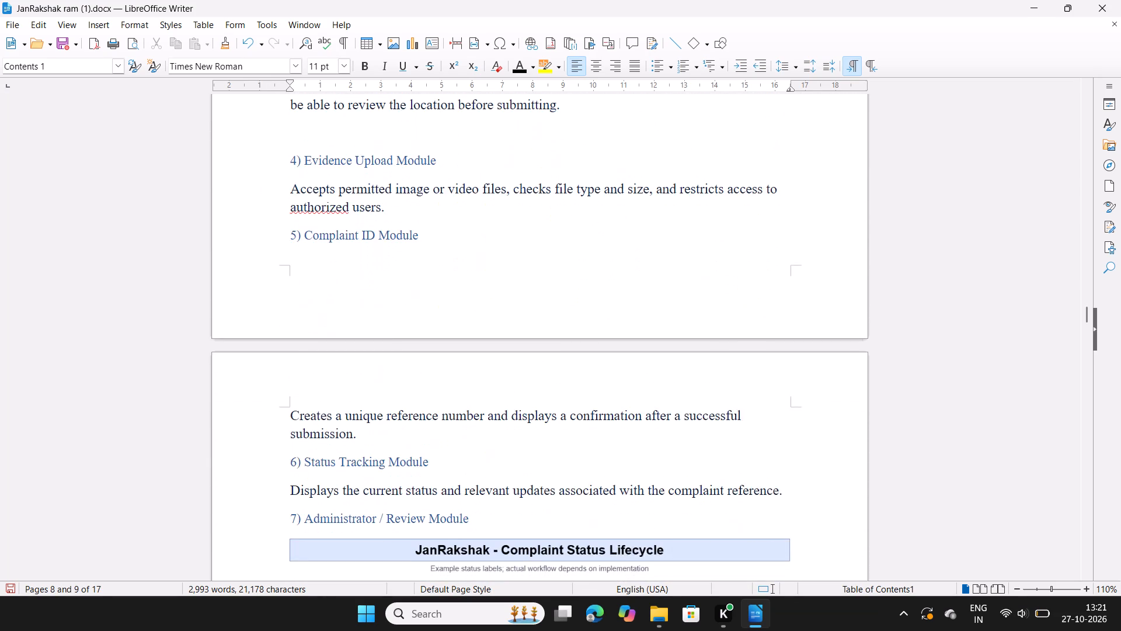
{"action": "scroll", "coordinate": [775, 405], "scroll_direction": "up", "scroll_amount": 2}
{"action": "scroll", "coordinate": [775, 405], "scroll_direction": "down", "scroll_amount": 1}
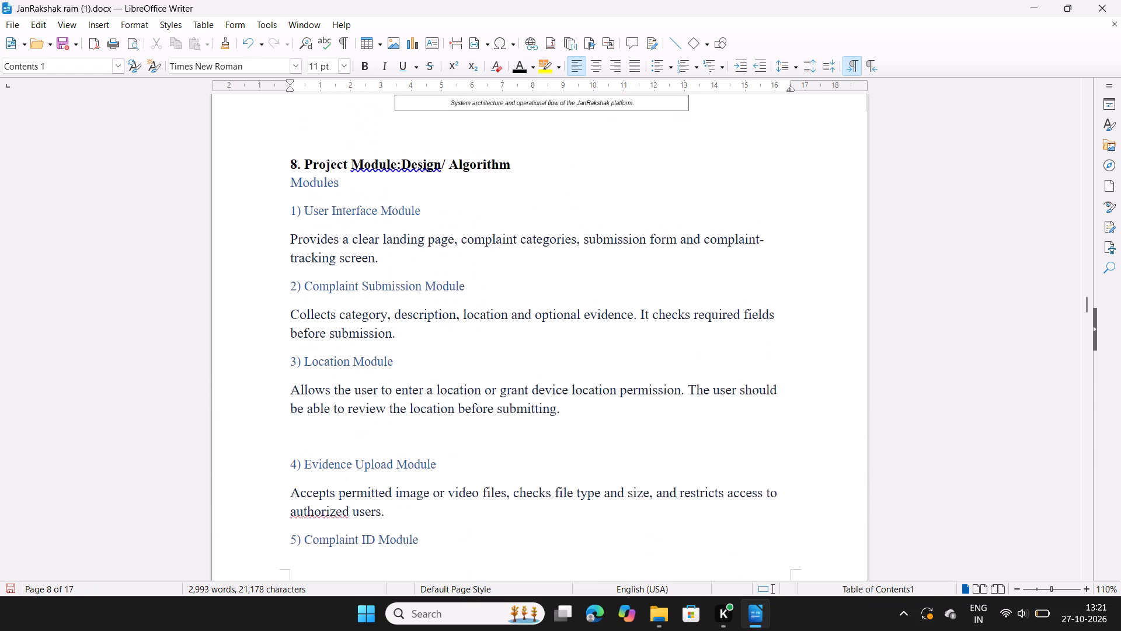
Look through the pages after the Project Module section for the page where Implementation Methodology starts.
{"action": "scroll", "coordinate": [775, 405], "scroll_direction": "down", "scroll_amount": 2}
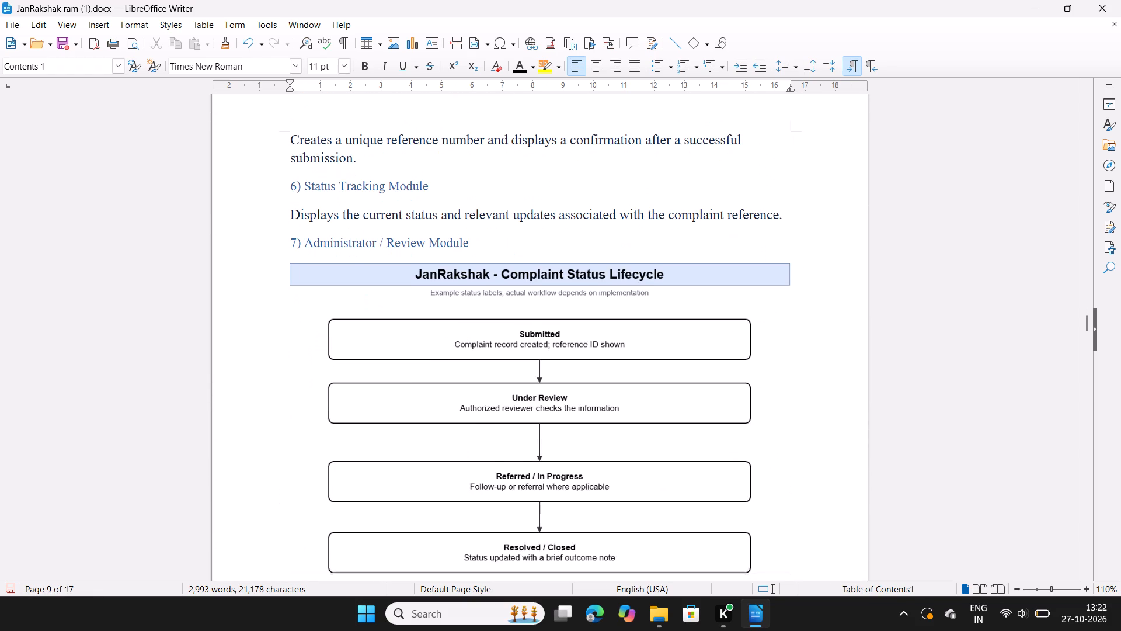
{"action": "scroll", "coordinate": [775, 405], "scroll_direction": "down", "scroll_amount": 6}
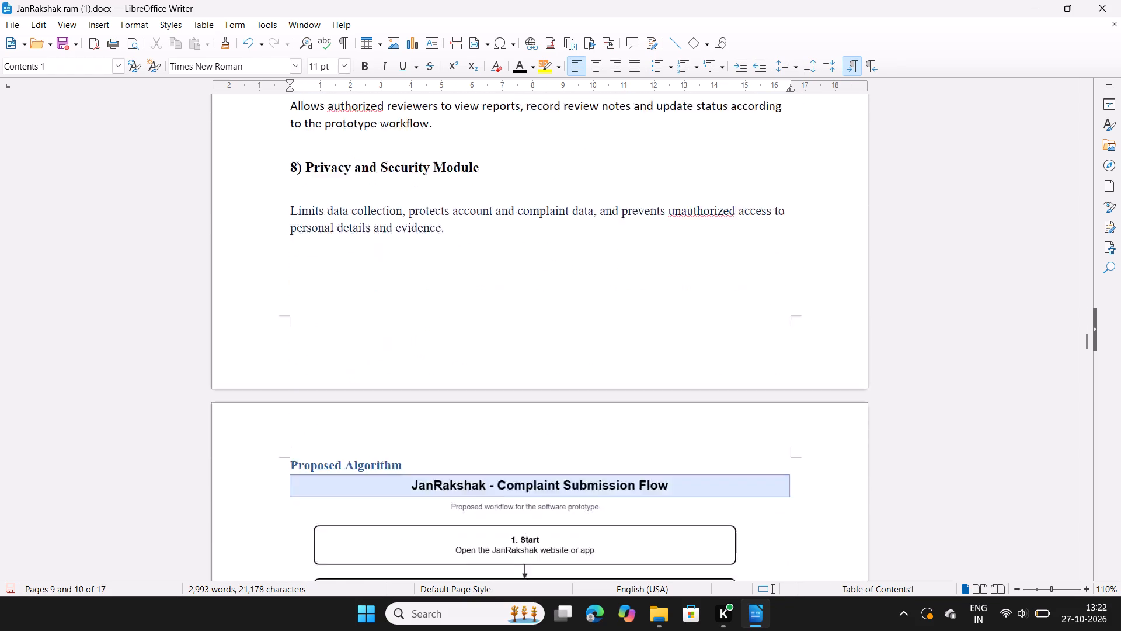
{"action": "scroll", "coordinate": [775, 405], "scroll_direction": "down", "scroll_amount": 7}
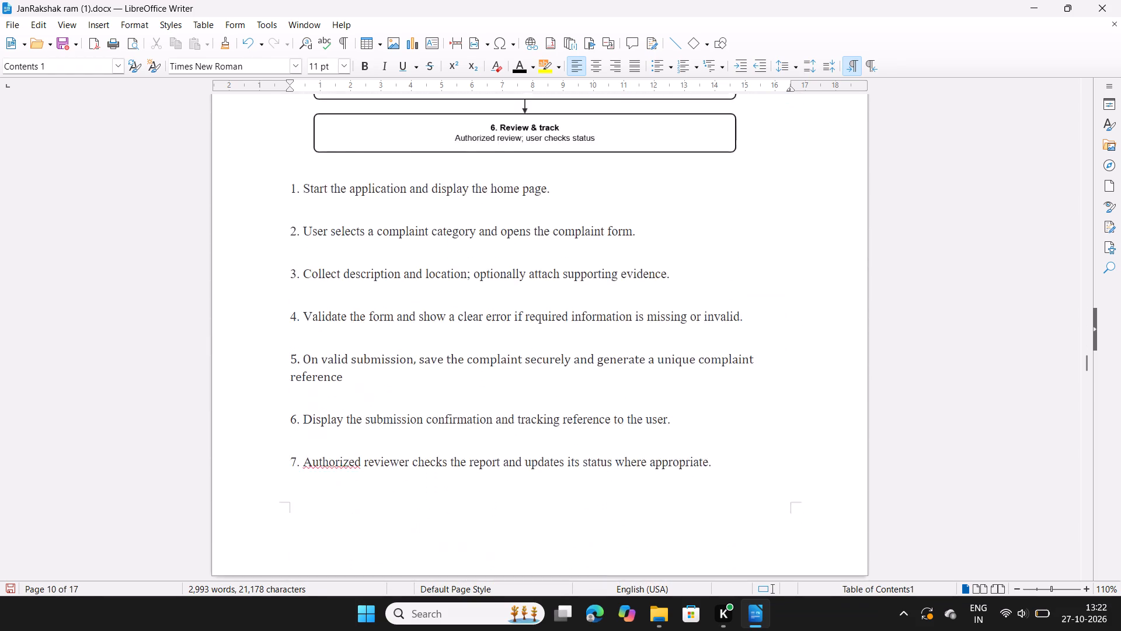
{"action": "scroll", "coordinate": [775, 405], "scroll_direction": "down", "scroll_amount": 2}
{"action": "scroll", "coordinate": [775, 405], "scroll_direction": "up", "scroll_amount": 2}
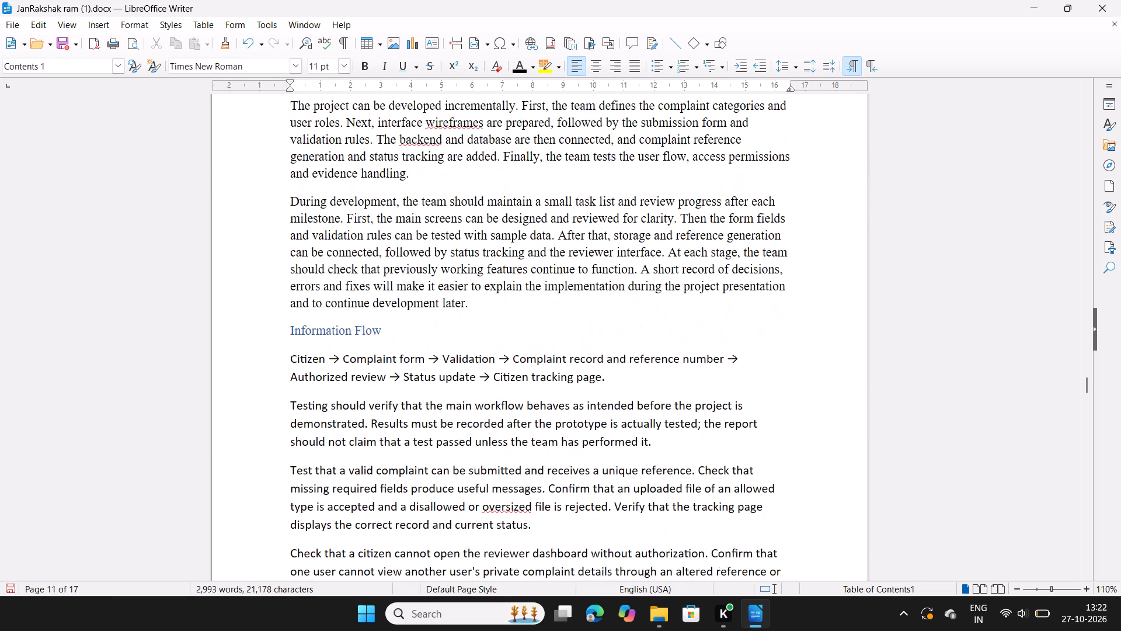
{"action": "scroll", "coordinate": [775, 405], "scroll_direction": "up", "scroll_amount": 2}
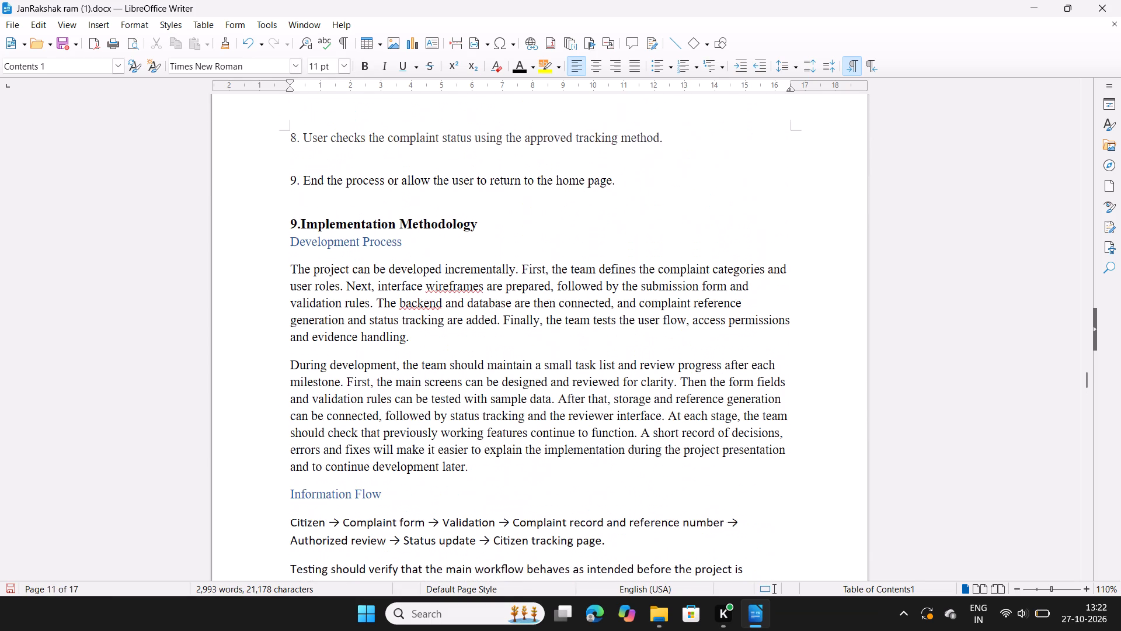
{"action": "scroll", "coordinate": [775, 405], "scroll_direction": "up", "scroll_amount": 6}
Re-check the pages between Project Description and Implementation Methodology against the page numbers in the table of contents.
{"action": "scroll", "coordinate": [775, 405], "scroll_direction": "down", "scroll_amount": 1}
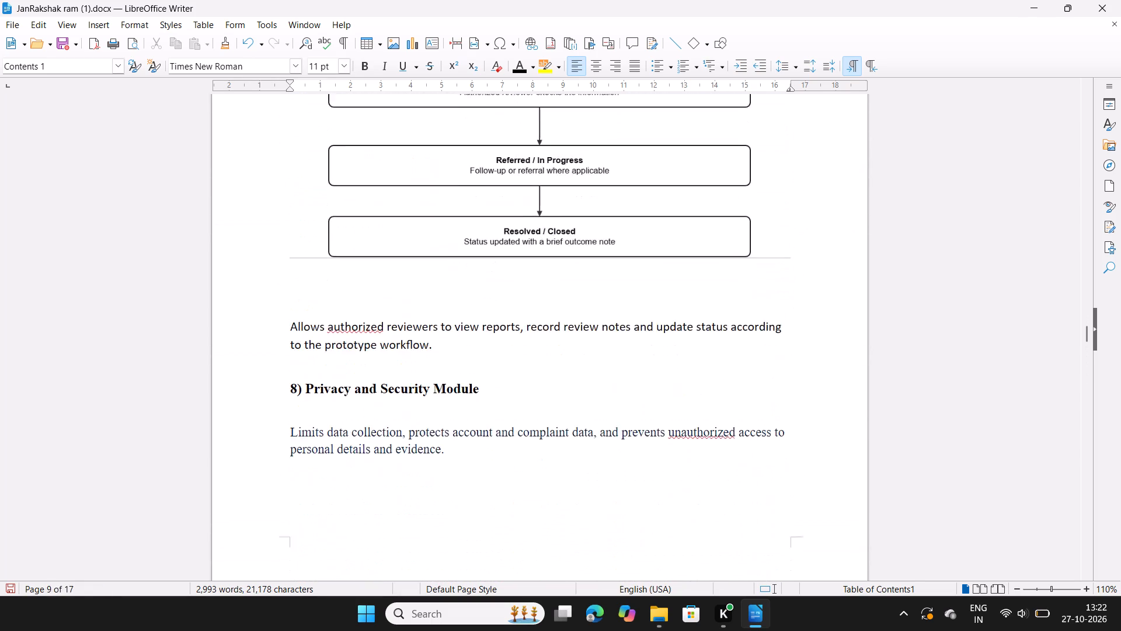
{"action": "scroll", "coordinate": [775, 405], "scroll_direction": "down", "scroll_amount": 1}
{"action": "scroll", "coordinate": [775, 405], "scroll_direction": "up", "scroll_amount": 7}
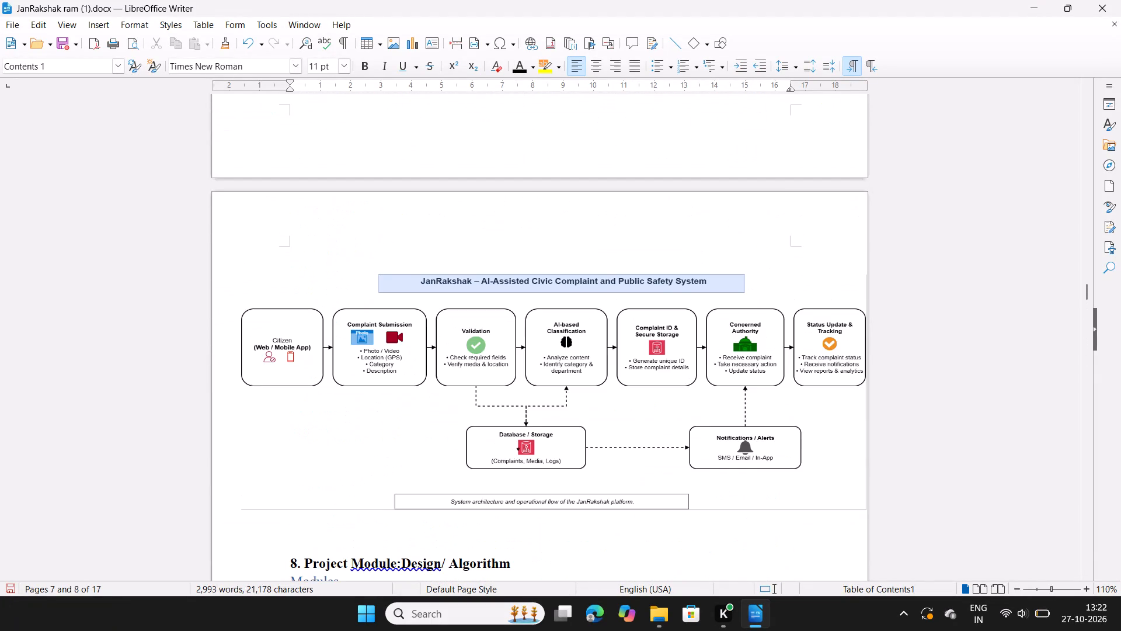
{"action": "scroll", "coordinate": [775, 405], "scroll_direction": "up", "scroll_amount": 5}
{"action": "scroll", "coordinate": [775, 405], "scroll_direction": "down", "scroll_amount": 1}
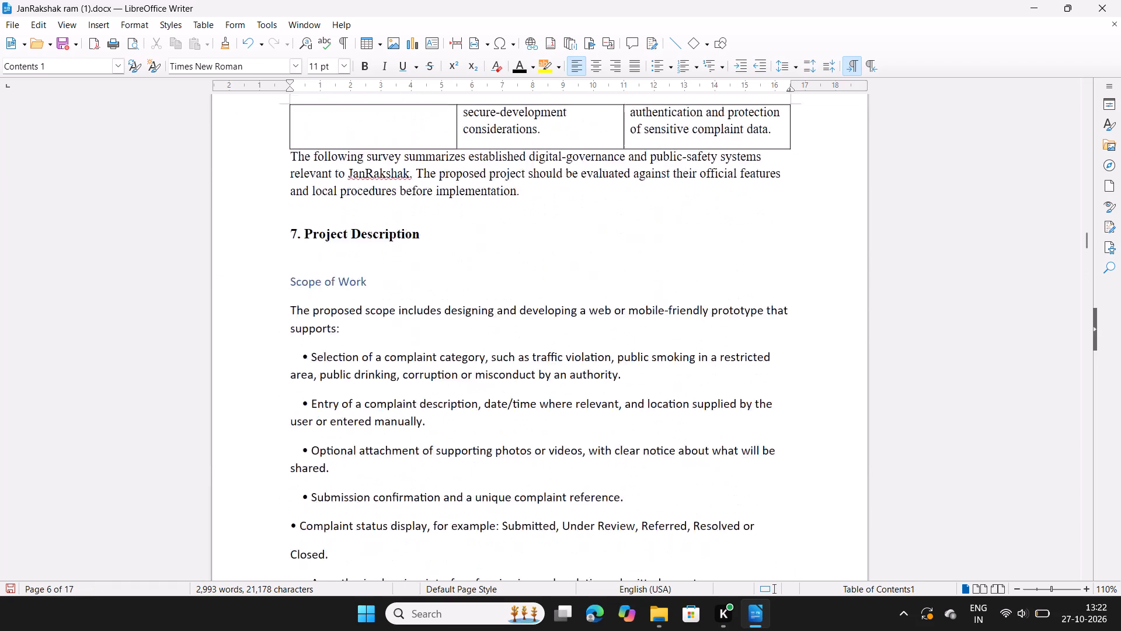
{"action": "scroll", "coordinate": [775, 405], "scroll_direction": "down", "scroll_amount": 1}
{"action": "scroll", "coordinate": [775, 405], "scroll_direction": "up", "scroll_amount": 1}
{"action": "scroll", "coordinate": [775, 405], "scroll_direction": "down", "scroll_amount": 2}
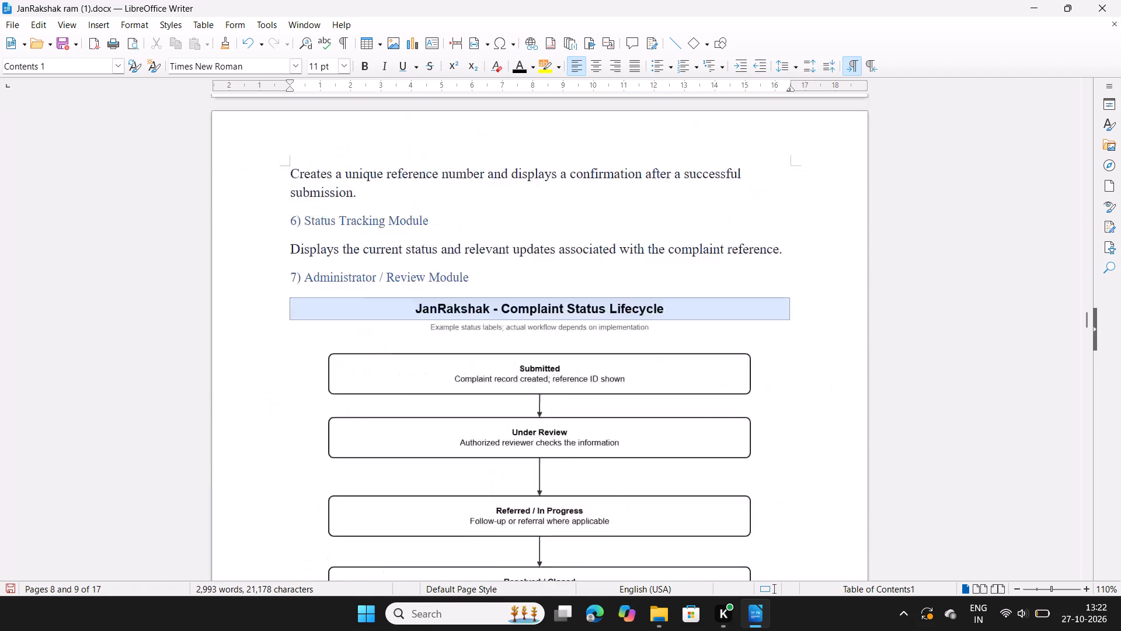
{"action": "scroll", "coordinate": [775, 405], "scroll_direction": "down", "scroll_amount": 1}
{"action": "scroll", "coordinate": [775, 405], "scroll_direction": "up", "scroll_amount": 4}
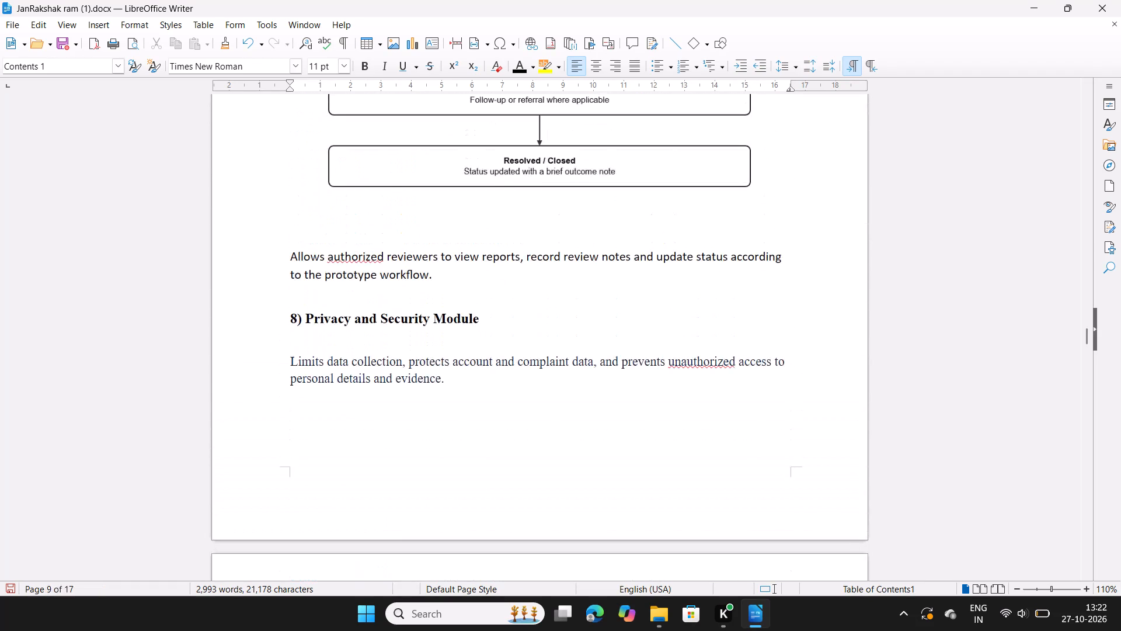
{"action": "scroll", "coordinate": [775, 405], "scroll_direction": "up", "scroll_amount": 4}
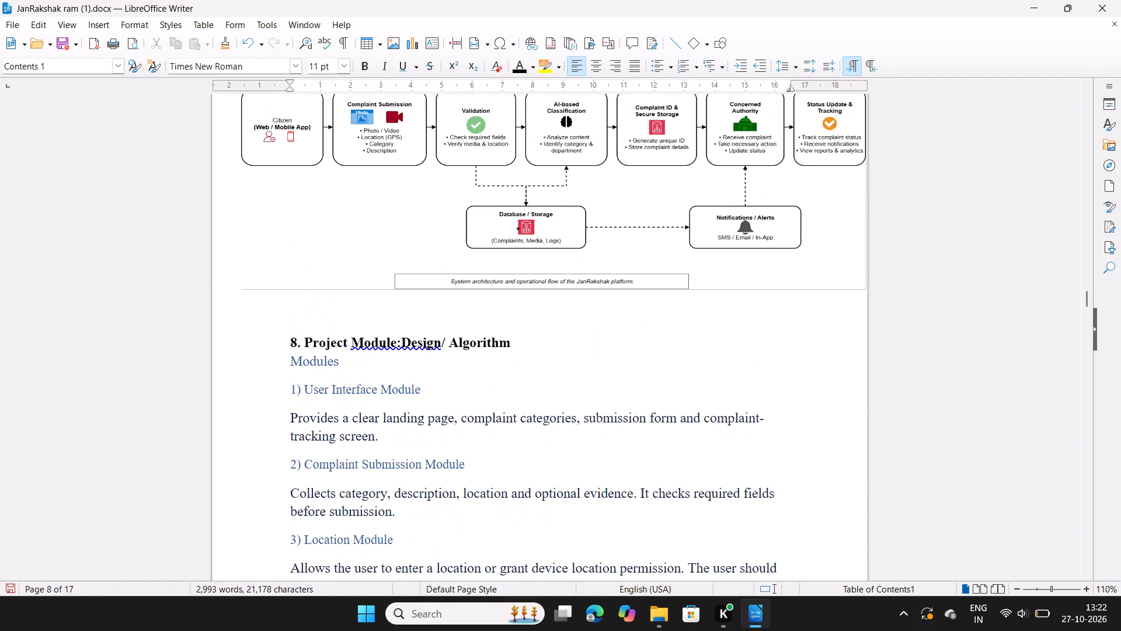
{"action": "scroll", "coordinate": [775, 405], "scroll_direction": "up", "scroll_amount": 14}
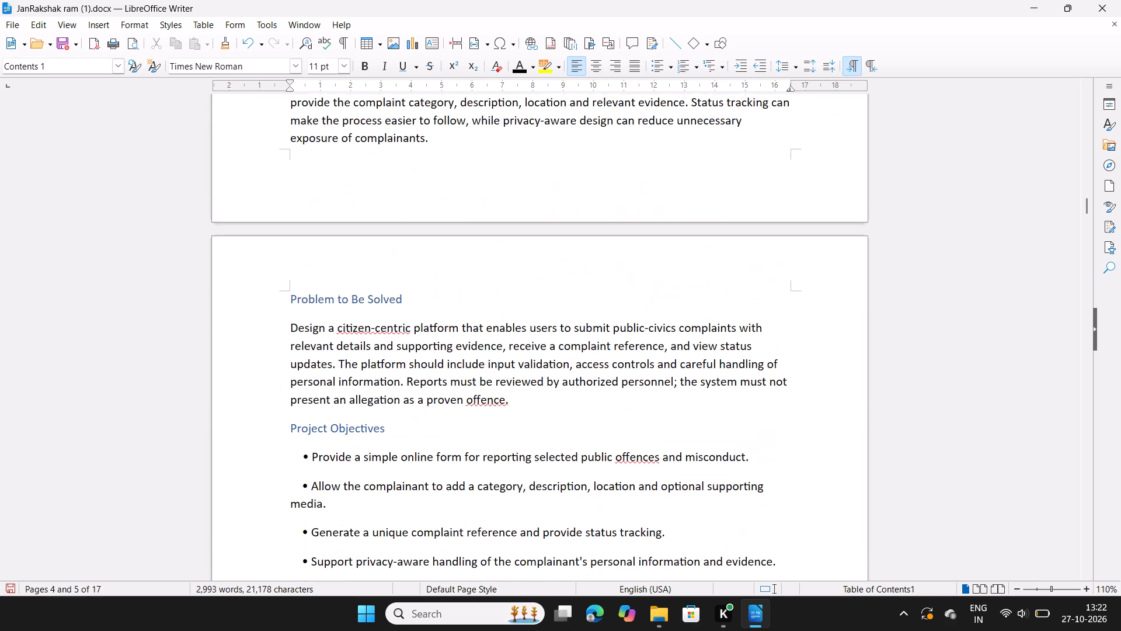
{"action": "scroll", "coordinate": [775, 405], "scroll_direction": "up", "scroll_amount": 10}
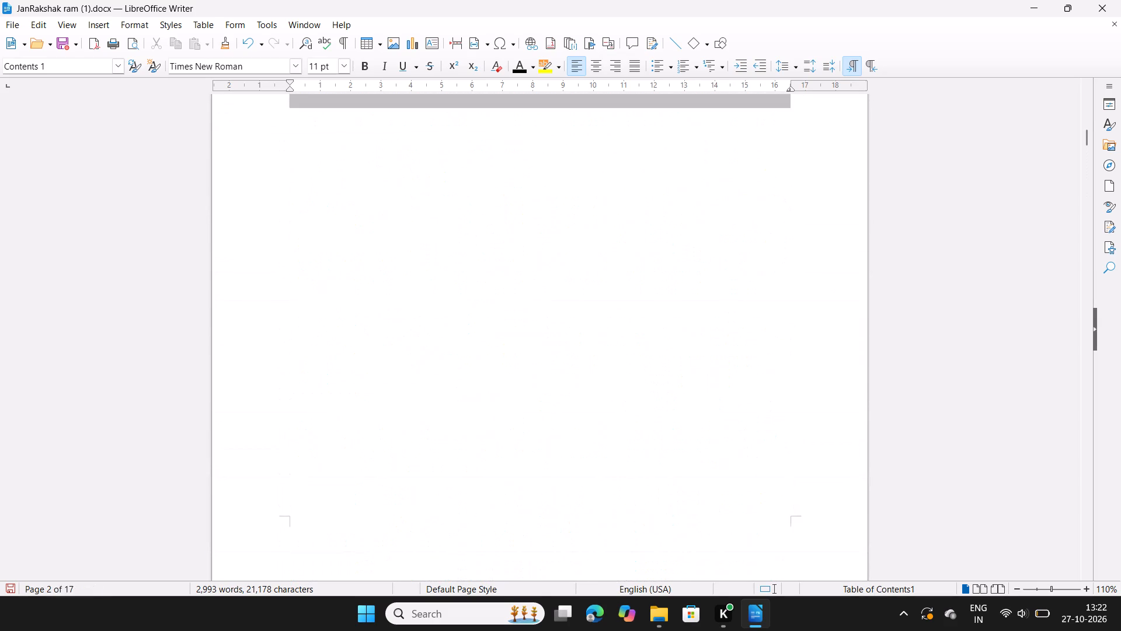
{"action": "scroll", "coordinate": [775, 405], "scroll_direction": "up", "scroll_amount": 6}
{"action": "scroll", "coordinate": [775, 405], "scroll_direction": "down", "scroll_amount": 2}
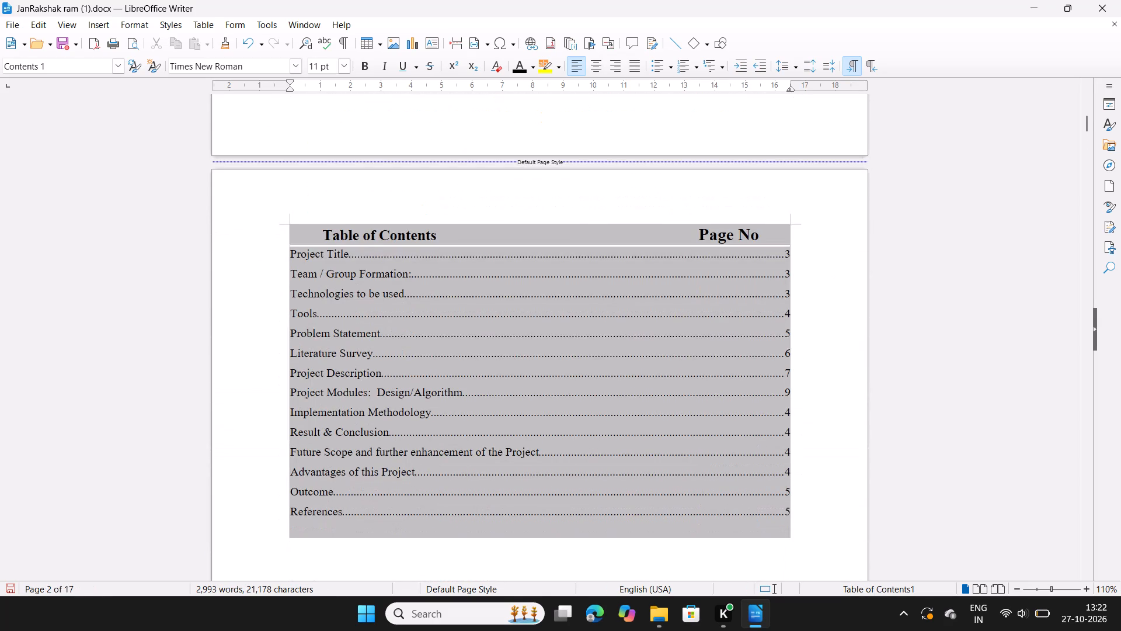
Go through the report from the table of contents onward to determine the page where Implementation Methodology starts.
{"action": "scroll", "coordinate": [775, 405], "scroll_direction": "down", "scroll_amount": 11}
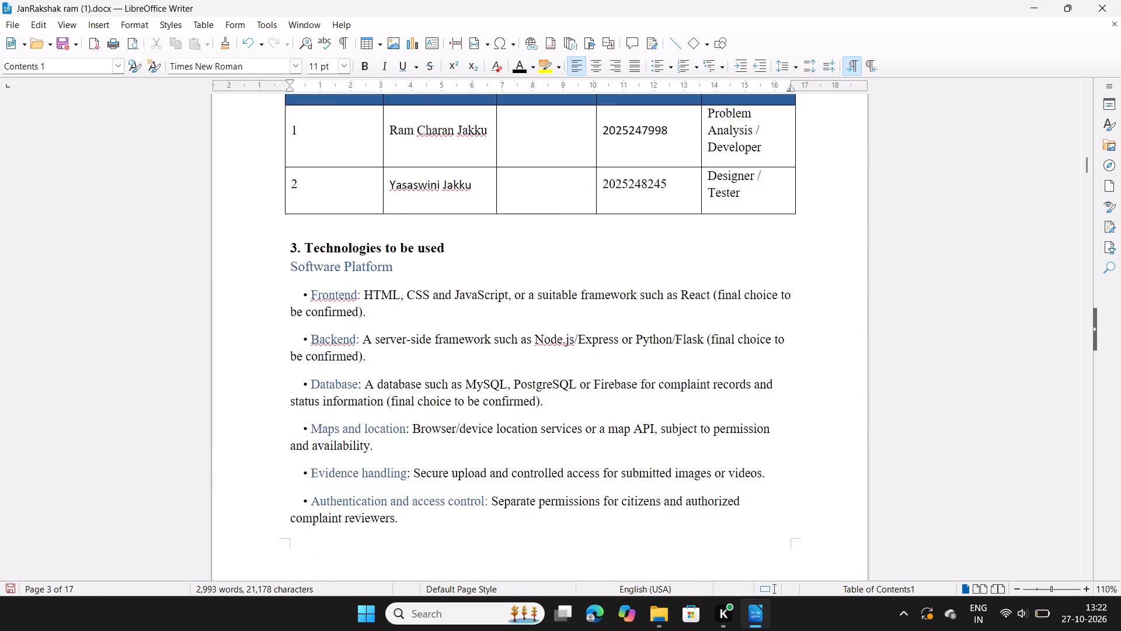
{"action": "scroll", "coordinate": [775, 405], "scroll_direction": "down", "scroll_amount": 7}
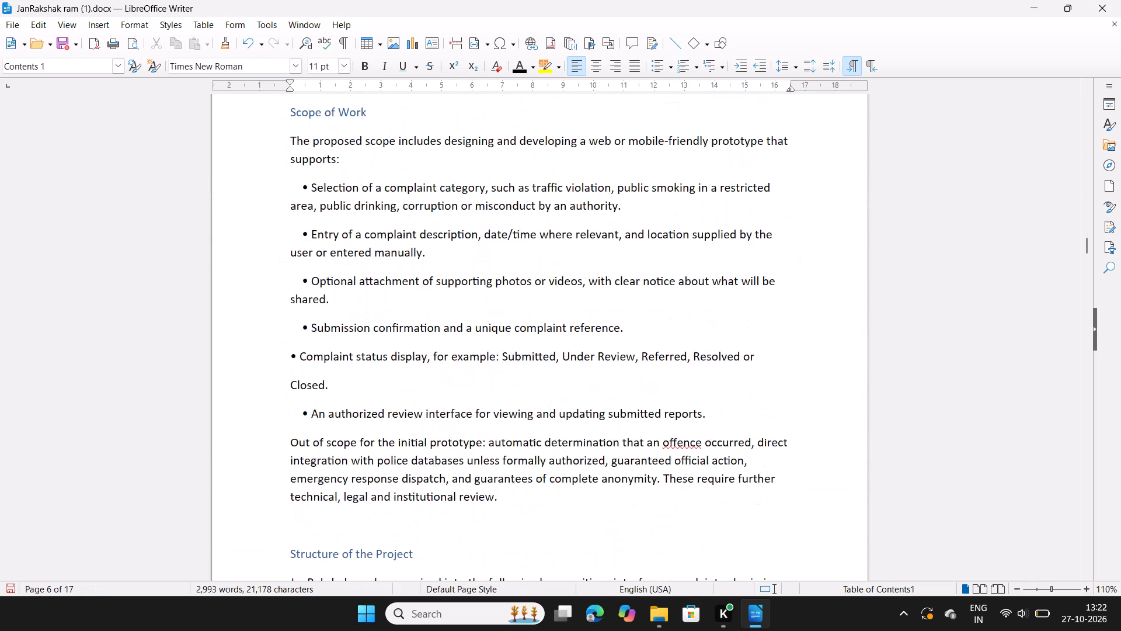
{"action": "scroll", "coordinate": [775, 405], "scroll_direction": "down", "scroll_amount": 7}
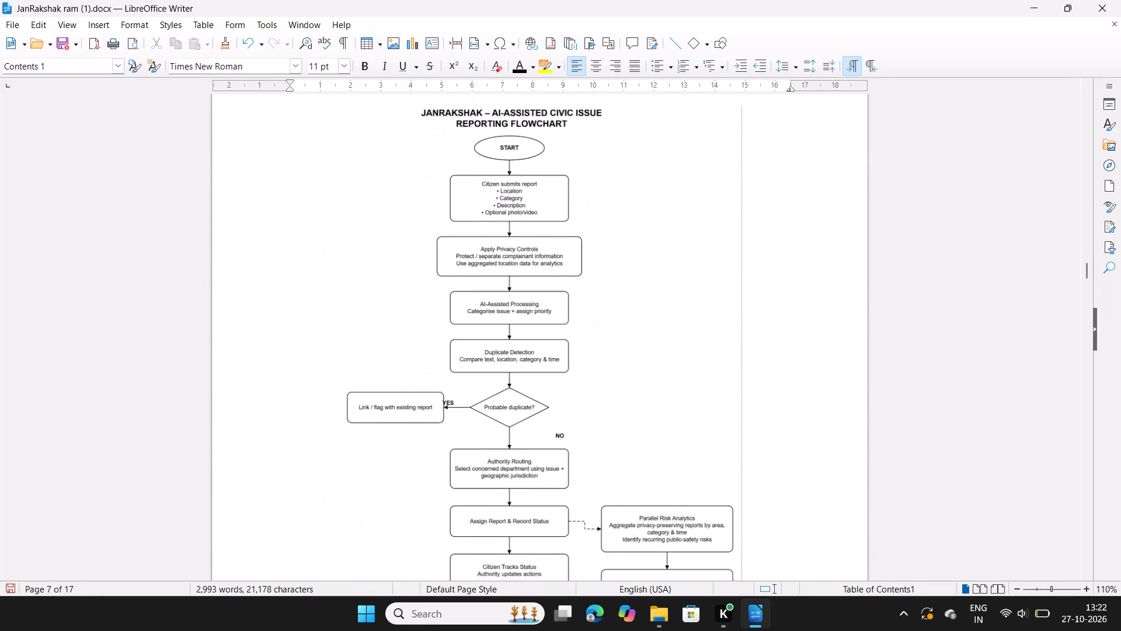
{"action": "scroll", "coordinate": [775, 405], "scroll_direction": "down", "scroll_amount": 3}
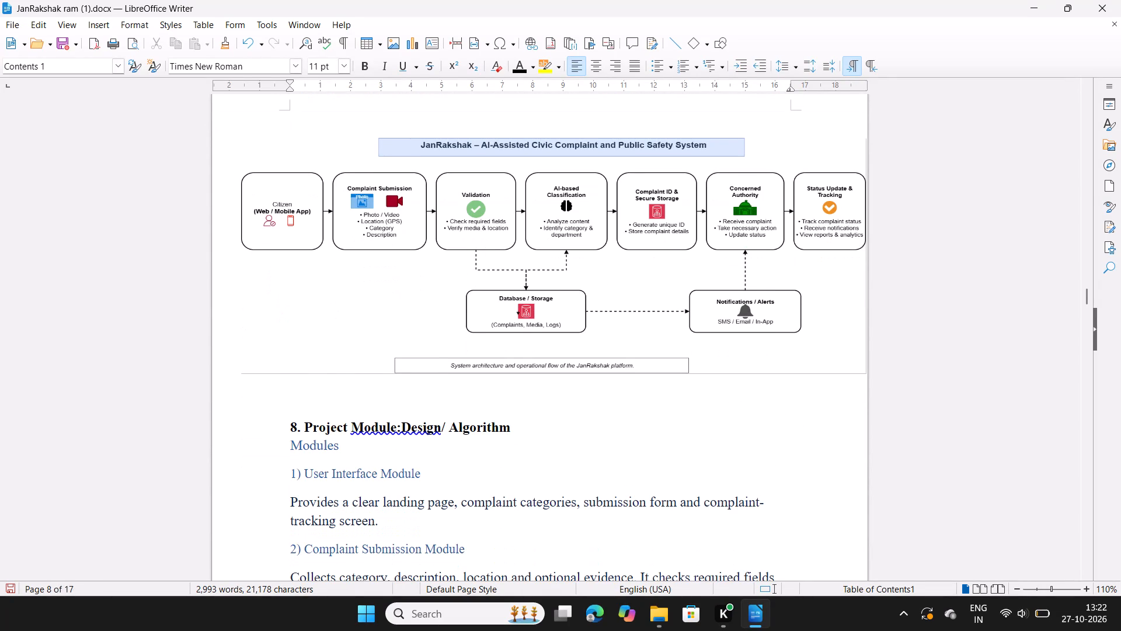
{"action": "scroll", "coordinate": [775, 405], "scroll_direction": "down", "scroll_amount": 1}
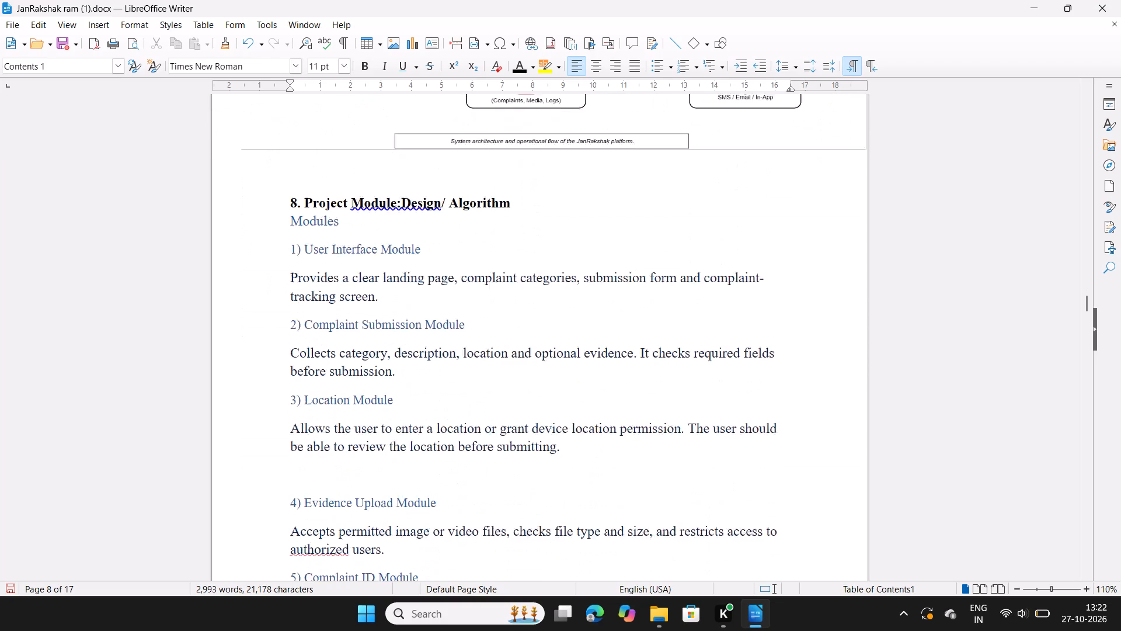
{"action": "scroll", "coordinate": [775, 405], "scroll_direction": "down", "scroll_amount": 5}
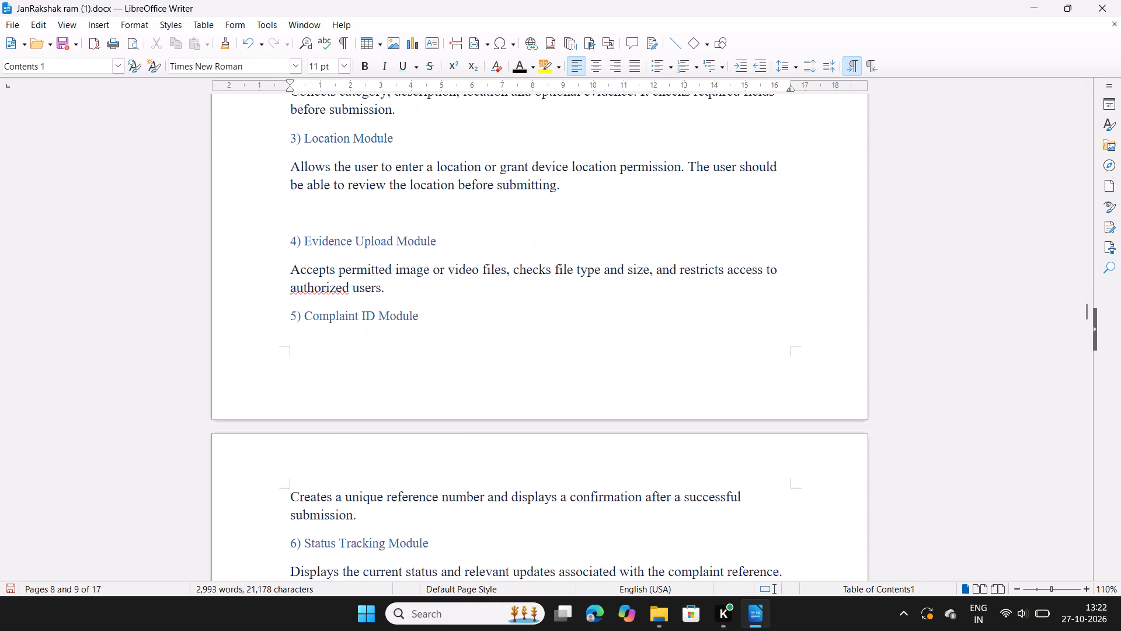
{"action": "scroll", "coordinate": [775, 405], "scroll_direction": "up", "scroll_amount": 1}
{"action": "scroll", "coordinate": [775, 405], "scroll_direction": "down", "scroll_amount": 4}
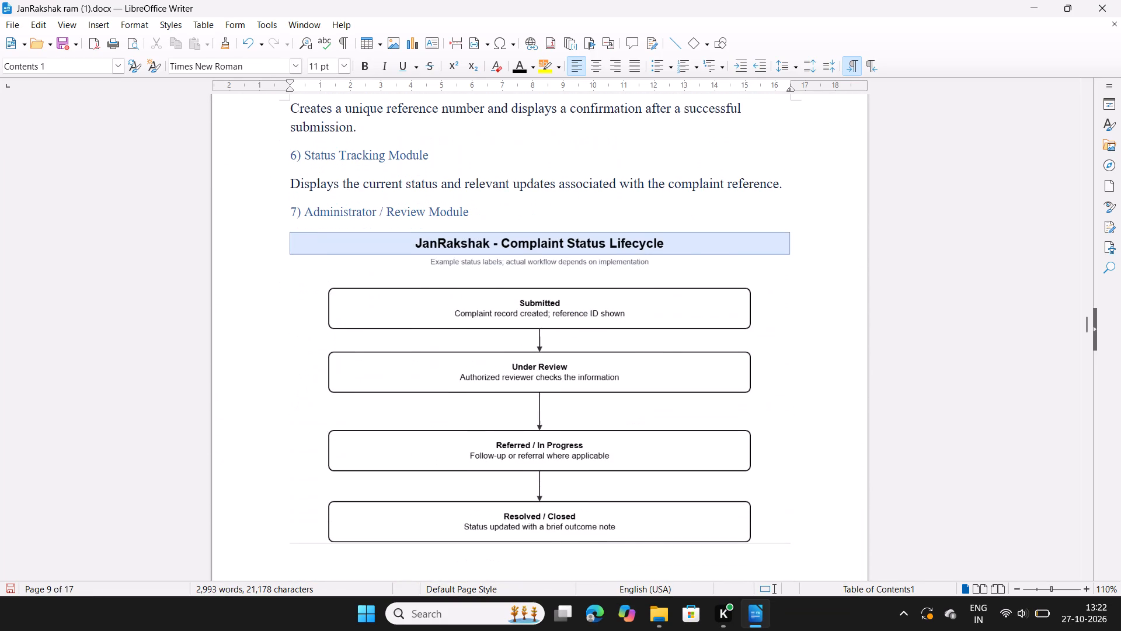
{"action": "scroll", "coordinate": [775, 405], "scroll_direction": "down", "scroll_amount": 3}
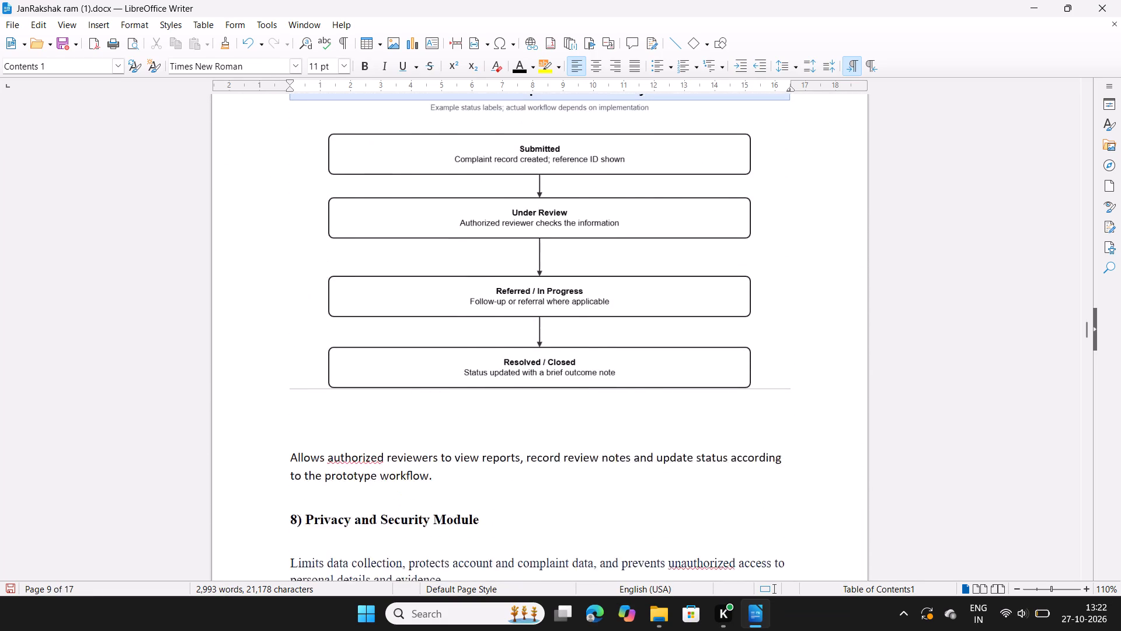
{"action": "scroll", "coordinate": [775, 405], "scroll_direction": "down", "scroll_amount": 6}
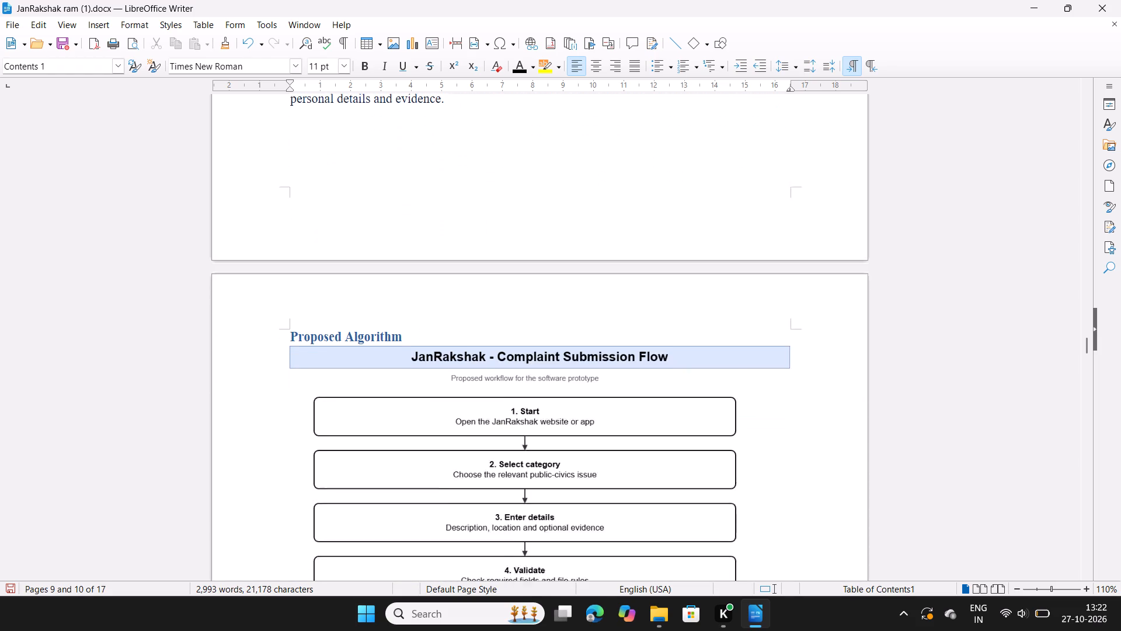
{"action": "scroll", "coordinate": [775, 405], "scroll_direction": "down", "scroll_amount": 6}
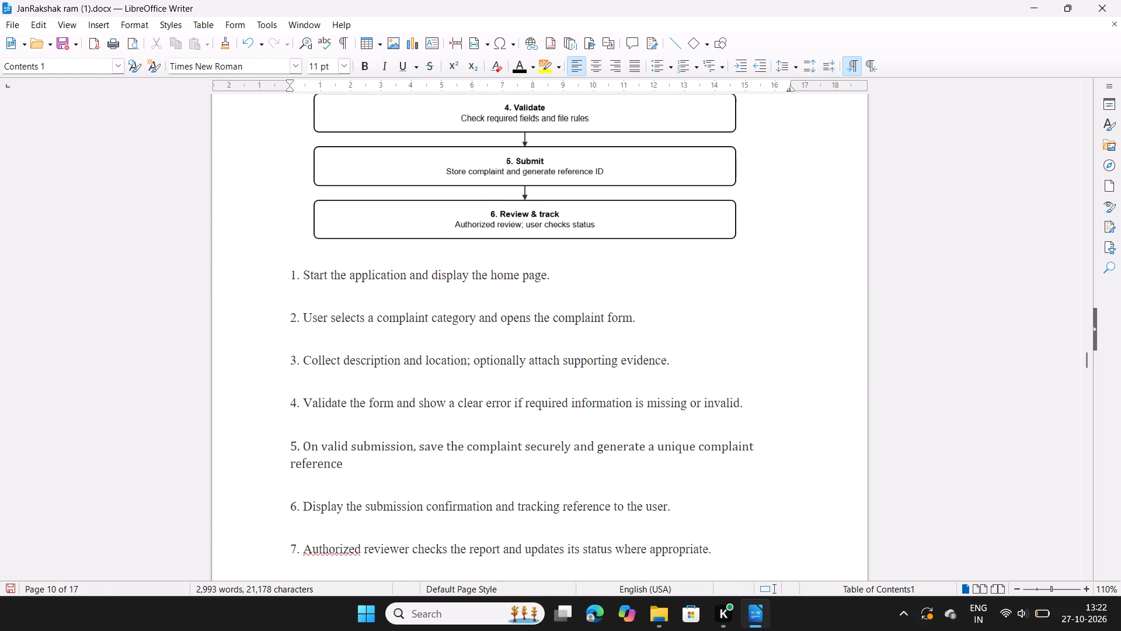
{"action": "scroll", "coordinate": [775, 405], "scroll_direction": "down", "scroll_amount": 4}
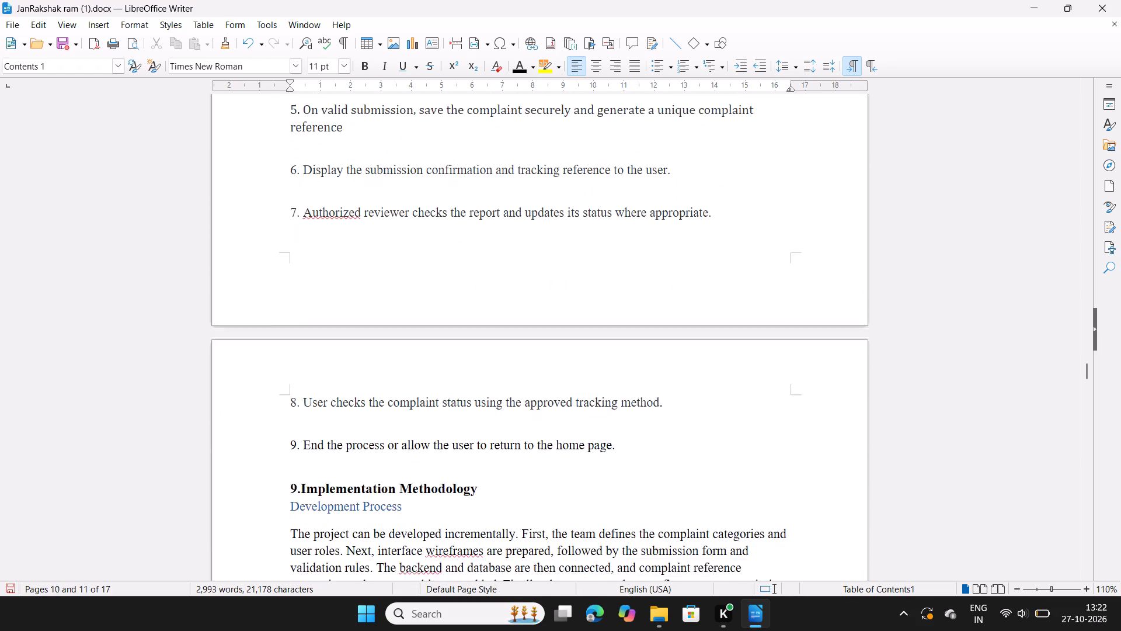
{"action": "scroll", "coordinate": [775, 405], "scroll_direction": "down", "scroll_amount": 3}
Set the Implementation Methodology page number in the table of contents to 12.
{"action": "scroll", "coordinate": [775, 405], "scroll_direction": "up", "scroll_amount": 2}
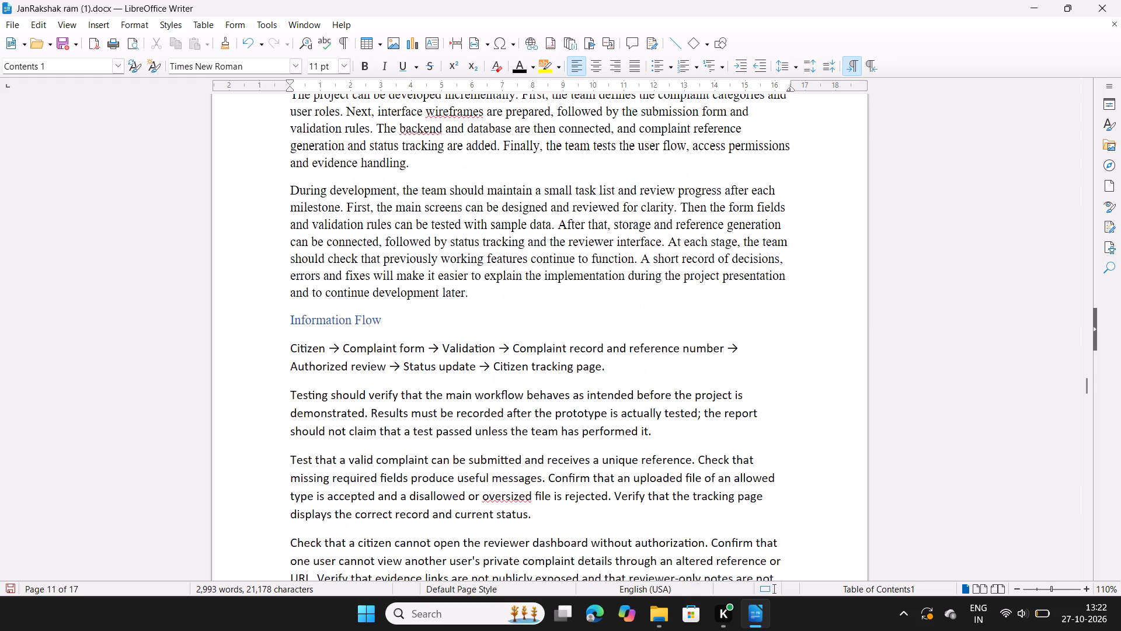
{"action": "scroll", "coordinate": [775, 405], "scroll_direction": "up", "scroll_amount": 19}
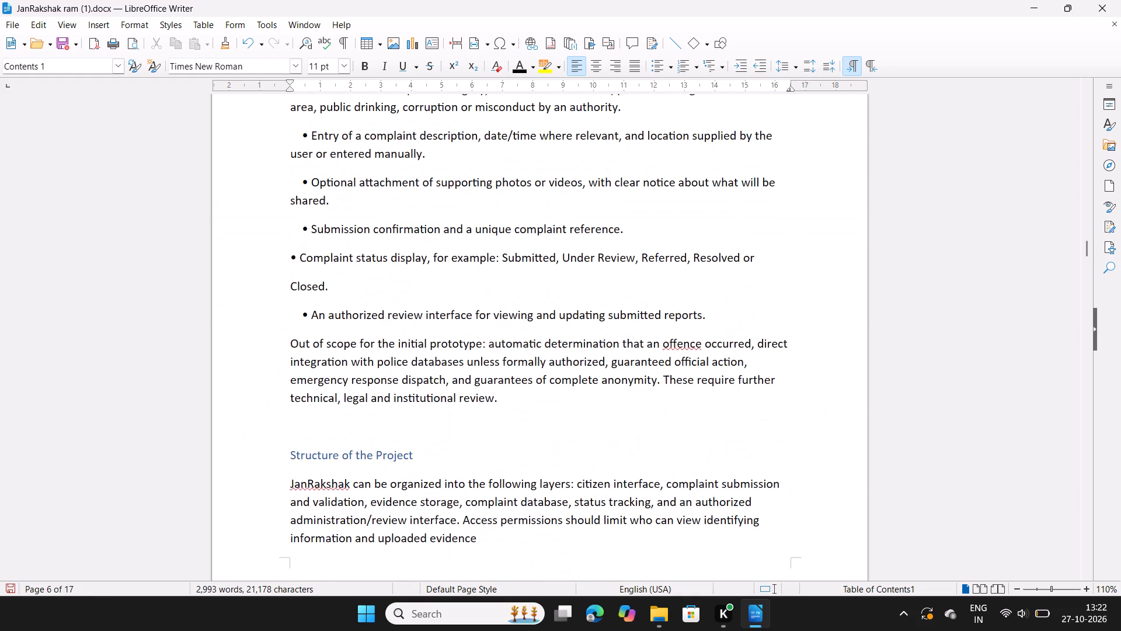
{"action": "scroll", "coordinate": [775, 405], "scroll_direction": "up", "scroll_amount": 14}
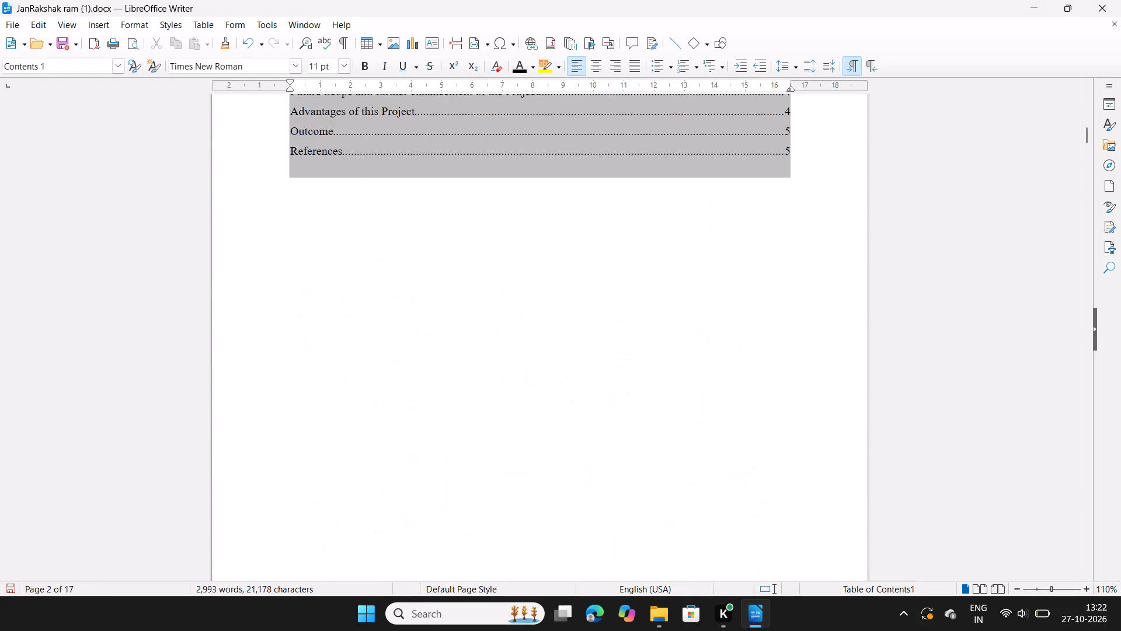
{"action": "scroll", "coordinate": [775, 405], "scroll_direction": "up", "scroll_amount": 3}
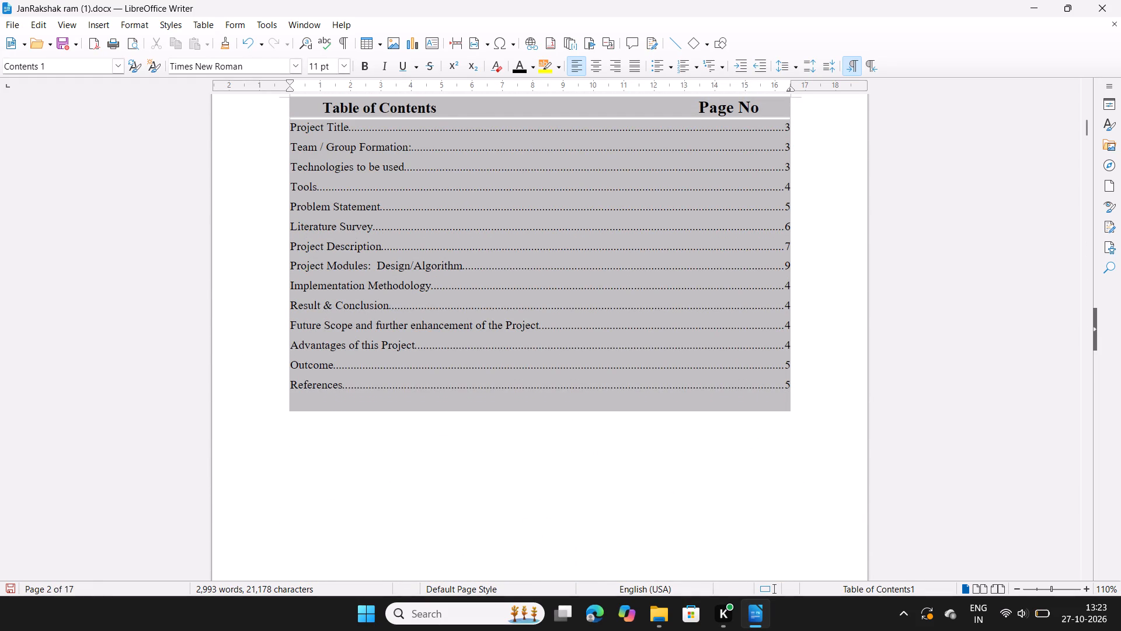
{"action": "left_click", "coordinate": [789, 286]}
{"action": "key", "text": "BackSpace"}
{"action": "type", "text": "12"}
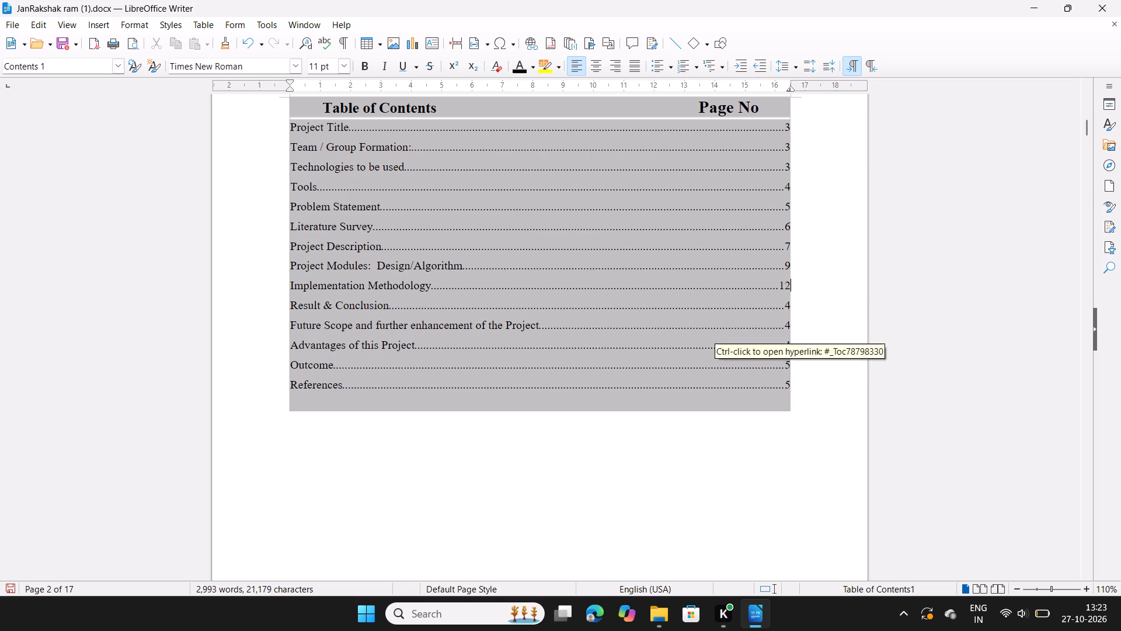
Look through the pages after the table of contents for the page where Result and Conclusion starts.
{"action": "scroll", "coordinate": [718, 348], "scroll_direction": "down", "scroll_amount": 14}
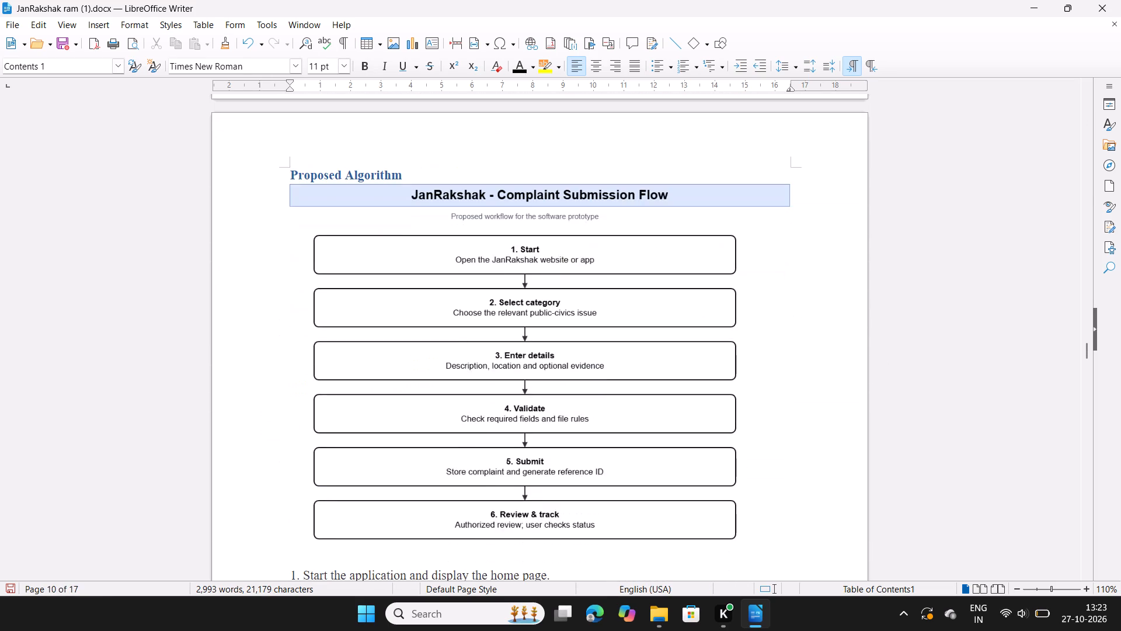
{"action": "scroll", "coordinate": [718, 348], "scroll_direction": "down", "scroll_amount": 7}
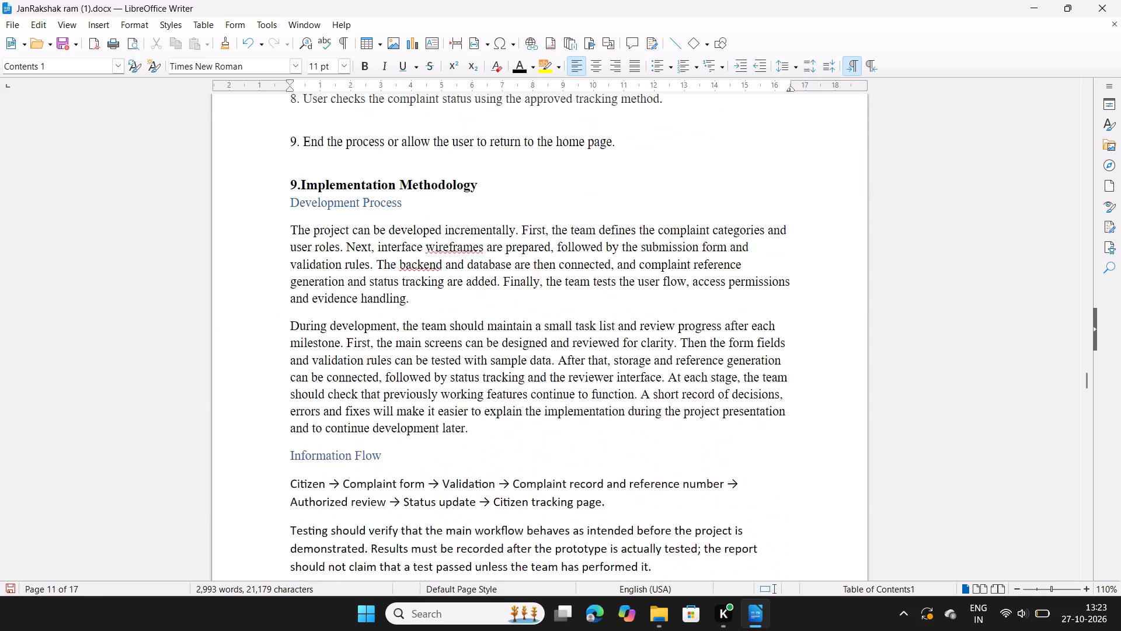
{"action": "scroll", "coordinate": [718, 348], "scroll_direction": "down", "scroll_amount": 5}
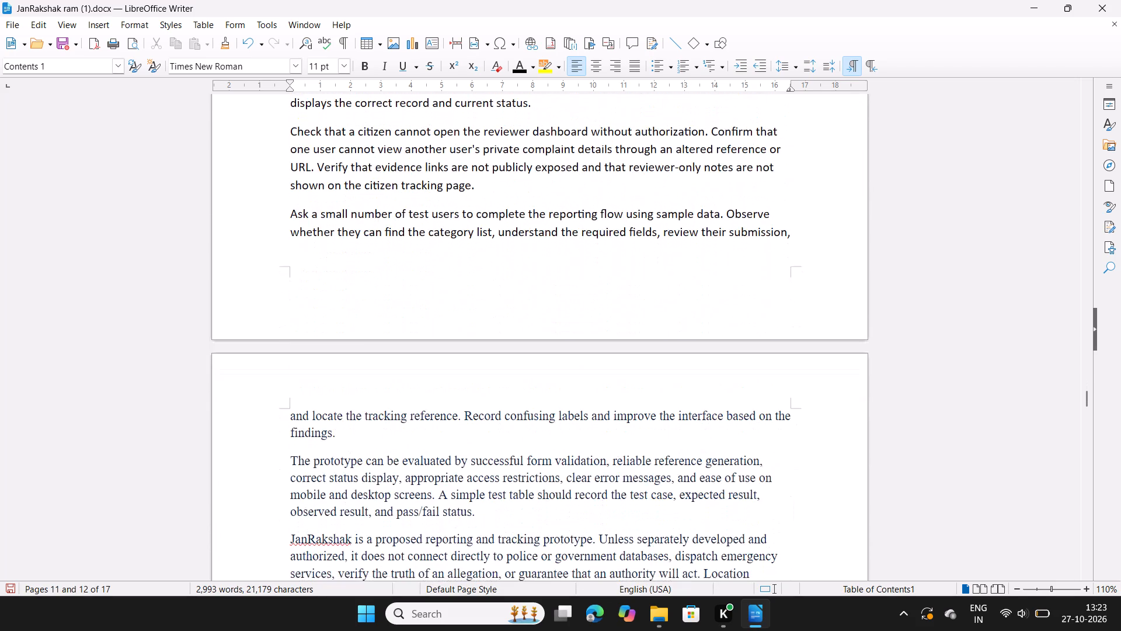
{"action": "scroll", "coordinate": [718, 348], "scroll_direction": "down", "scroll_amount": 6}
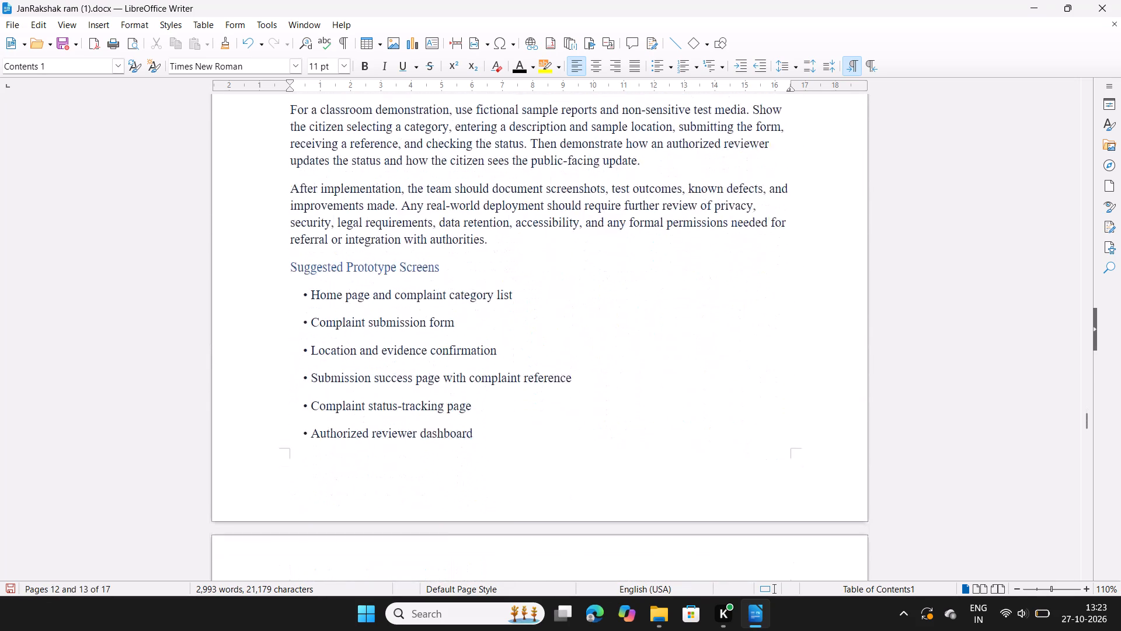
{"action": "scroll", "coordinate": [718, 348], "scroll_direction": "down", "scroll_amount": 2}
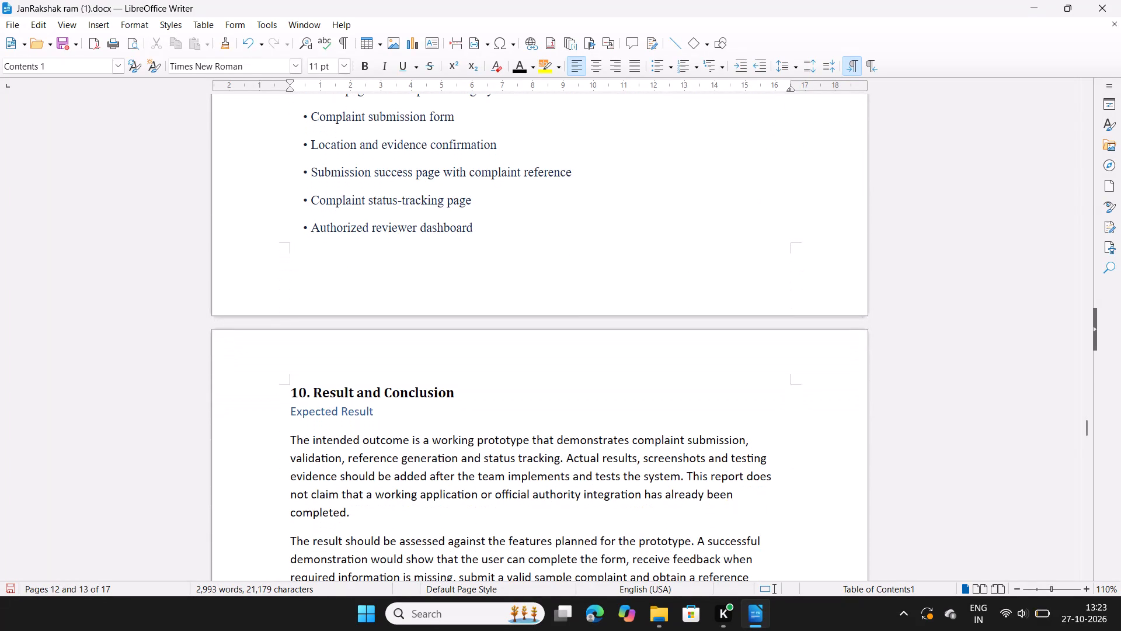
Set the Result & Conclusion page number in the table of contents to 14.
{"action": "scroll", "coordinate": [754, 171], "scroll_direction": "up", "scroll_amount": 10}
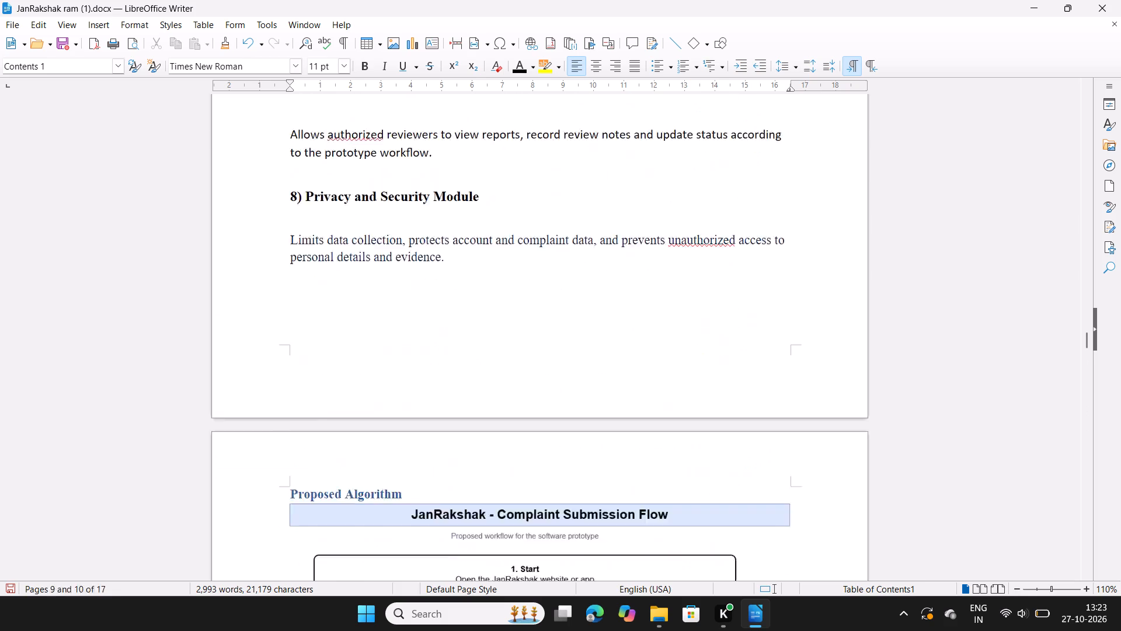
{"action": "scroll", "coordinate": [754, 171], "scroll_direction": "up", "scroll_amount": 18}
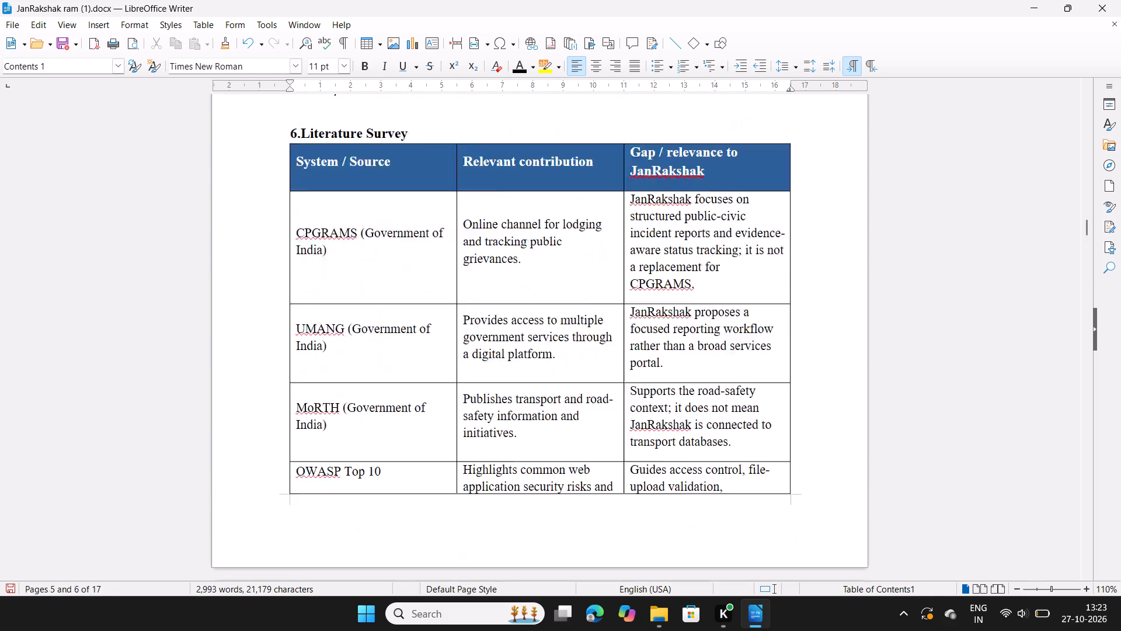
{"action": "scroll", "coordinate": [754, 171], "scroll_direction": "up", "scroll_amount": 13}
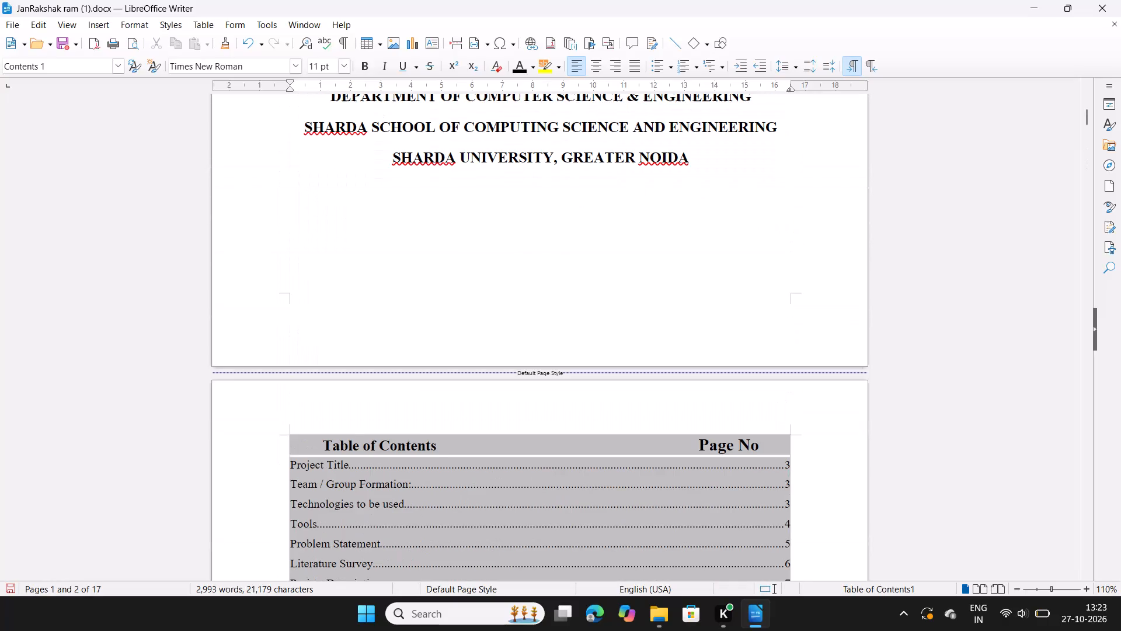
{"action": "scroll", "coordinate": [754, 171], "scroll_direction": "down", "scroll_amount": 2}
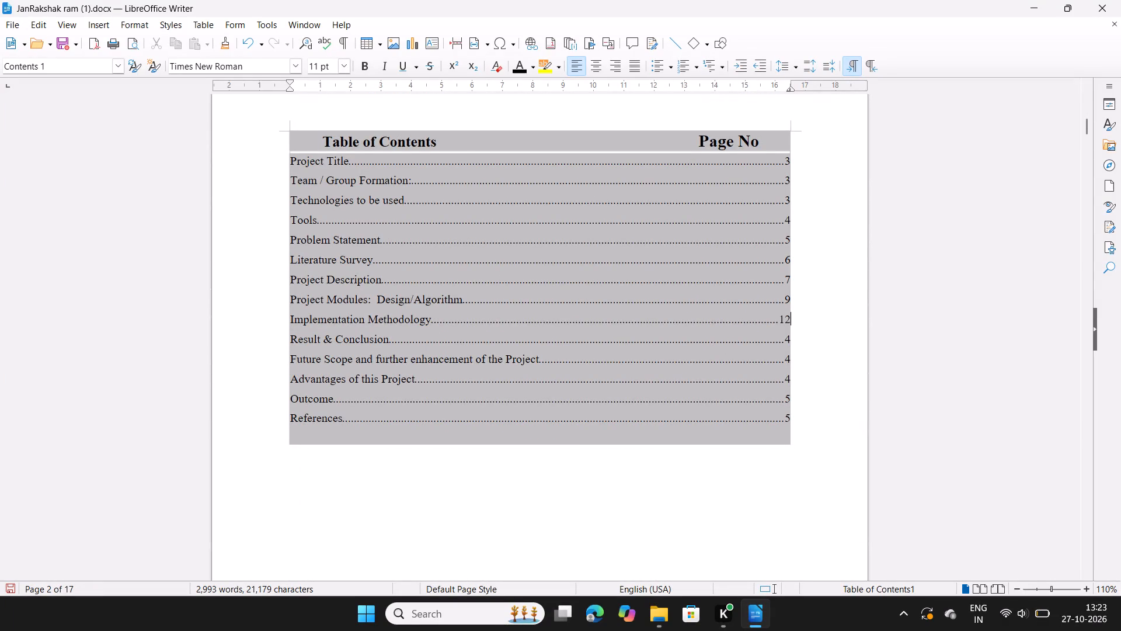
{"action": "left_click", "coordinate": [787, 343]}
{"action": "key", "text": "Right"}
{"action": "key", "text": "BackSpace"}
{"action": "type", "text": "14"}
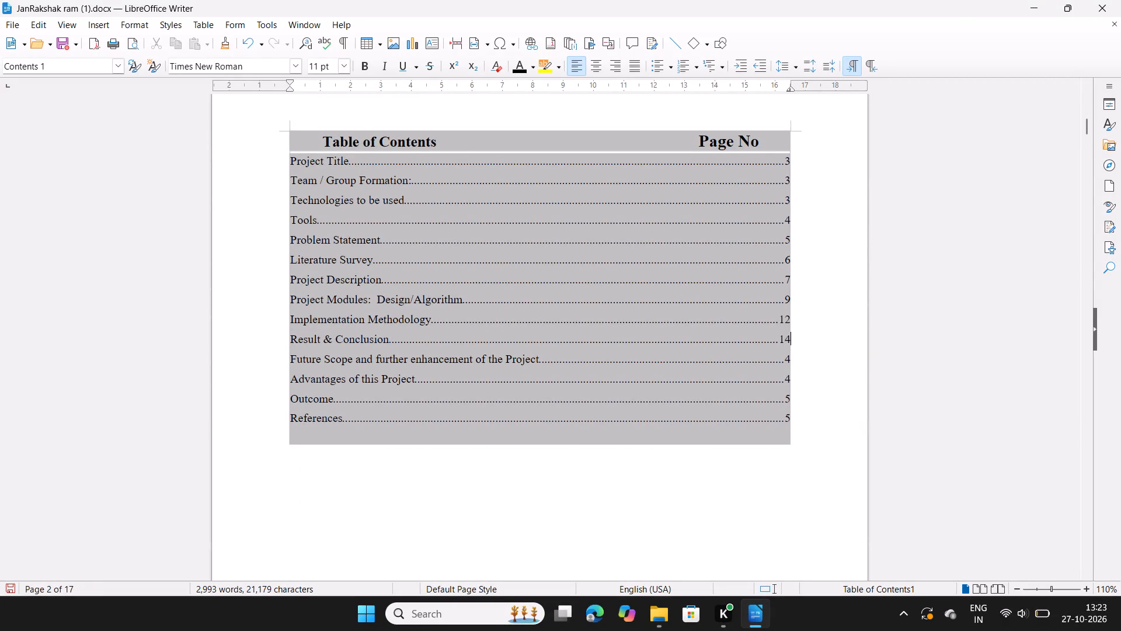
Look through the report for the page where Future Scope and Further Enhancement starts.
{"action": "scroll", "coordinate": [740, 408], "scroll_direction": "down", "scroll_amount": 6}
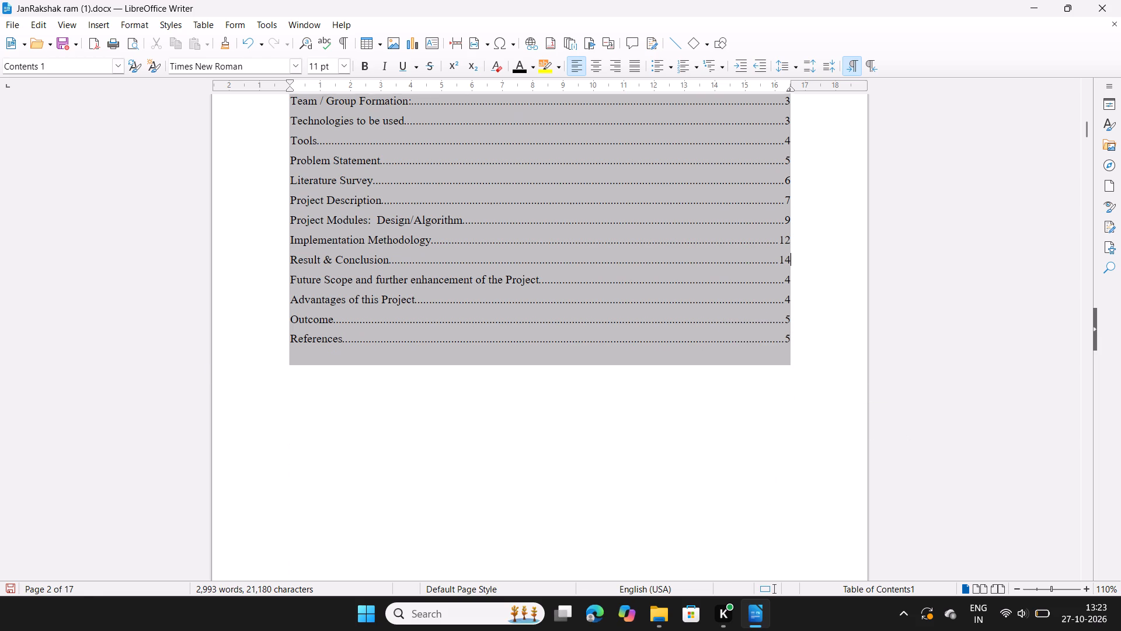
{"action": "scroll", "coordinate": [740, 408], "scroll_direction": "down", "scroll_amount": 15}
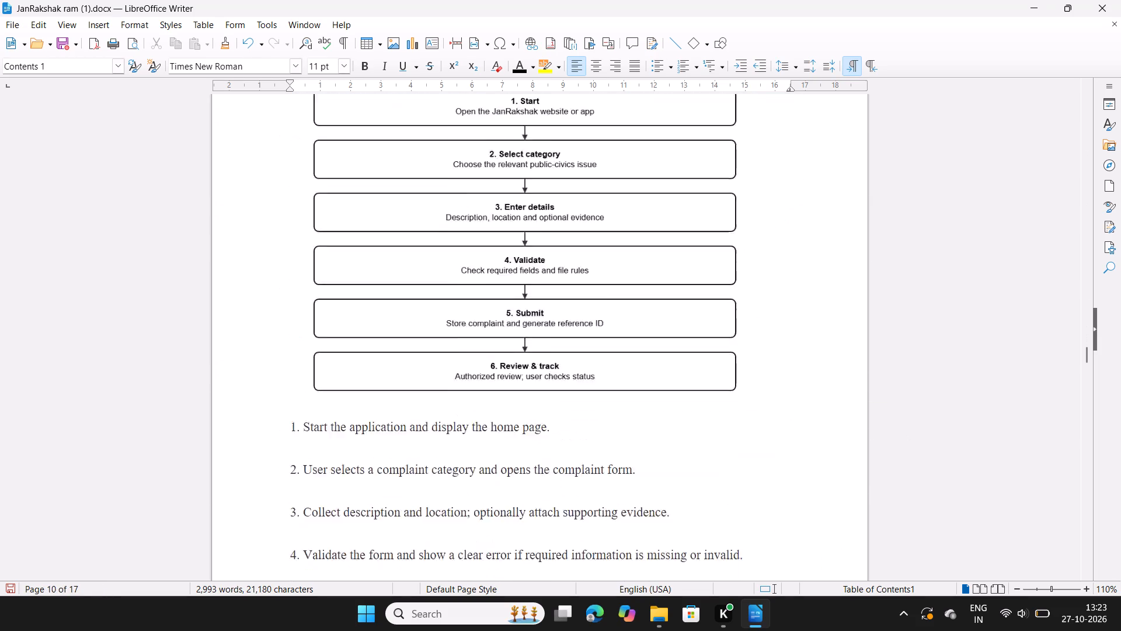
{"action": "scroll", "coordinate": [740, 408], "scroll_direction": "down", "scroll_amount": 7}
{"action": "scroll", "coordinate": [740, 408], "scroll_direction": "up", "scroll_amount": 1}
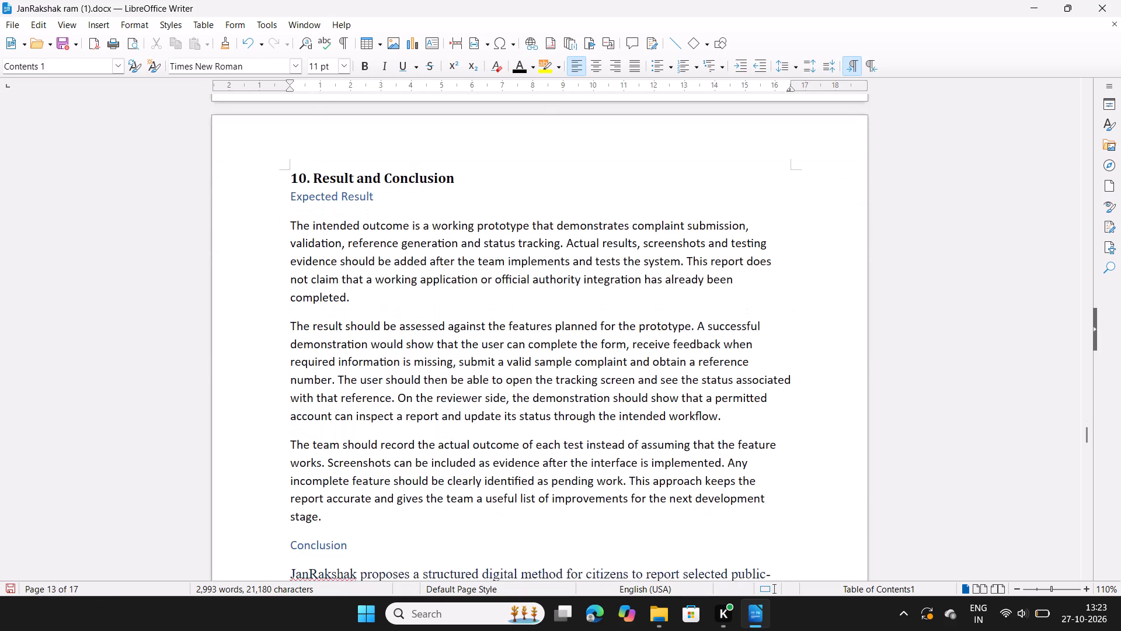
{"action": "scroll", "coordinate": [740, 408], "scroll_direction": "up", "scroll_amount": 2}
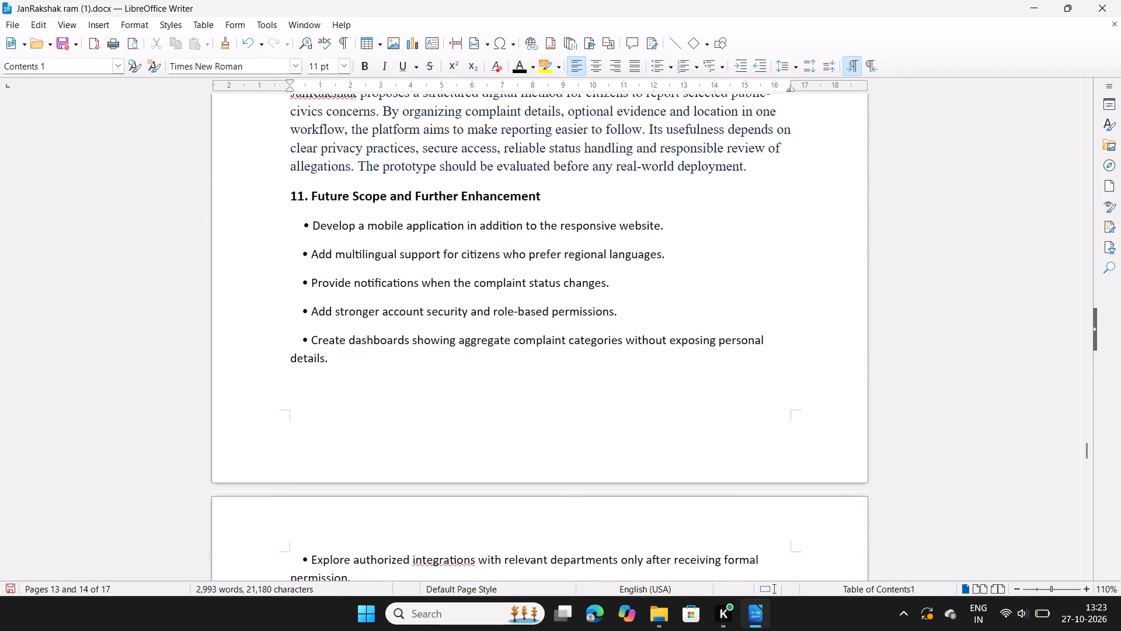
{"action": "scroll", "coordinate": [740, 408], "scroll_direction": "up", "scroll_amount": 2}
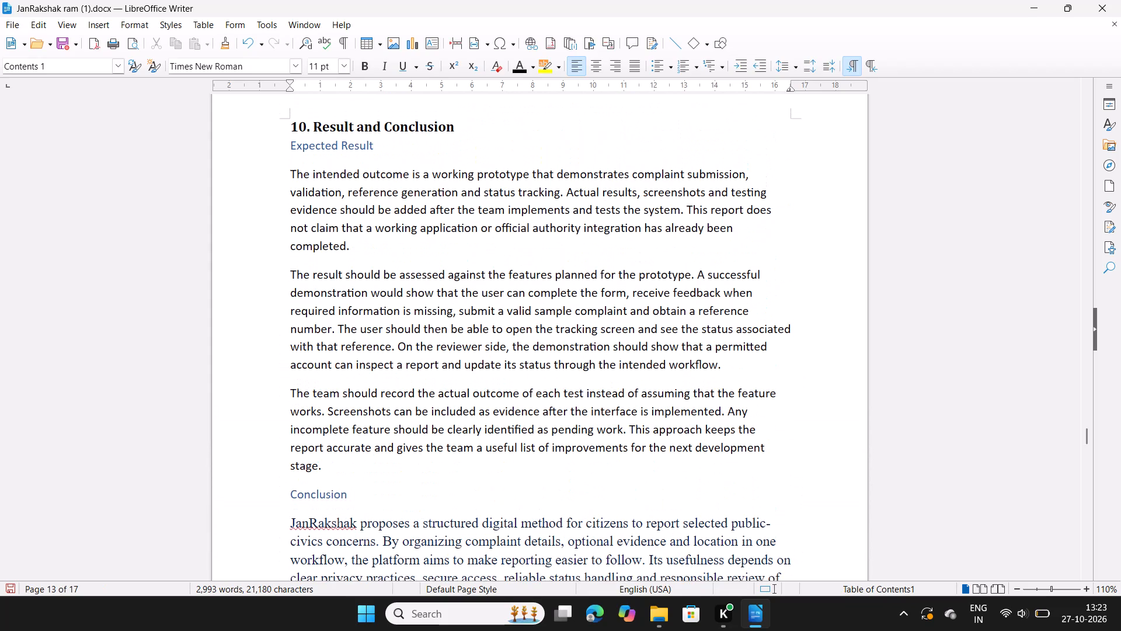
Set the page number of Future Scope and further enhancement of the Project in the table of contents to 14.
{"action": "scroll", "coordinate": [740, 408], "scroll_direction": "up", "scroll_amount": 16}
{"action": "scroll", "coordinate": [740, 408], "scroll_direction": "down", "scroll_amount": 2}
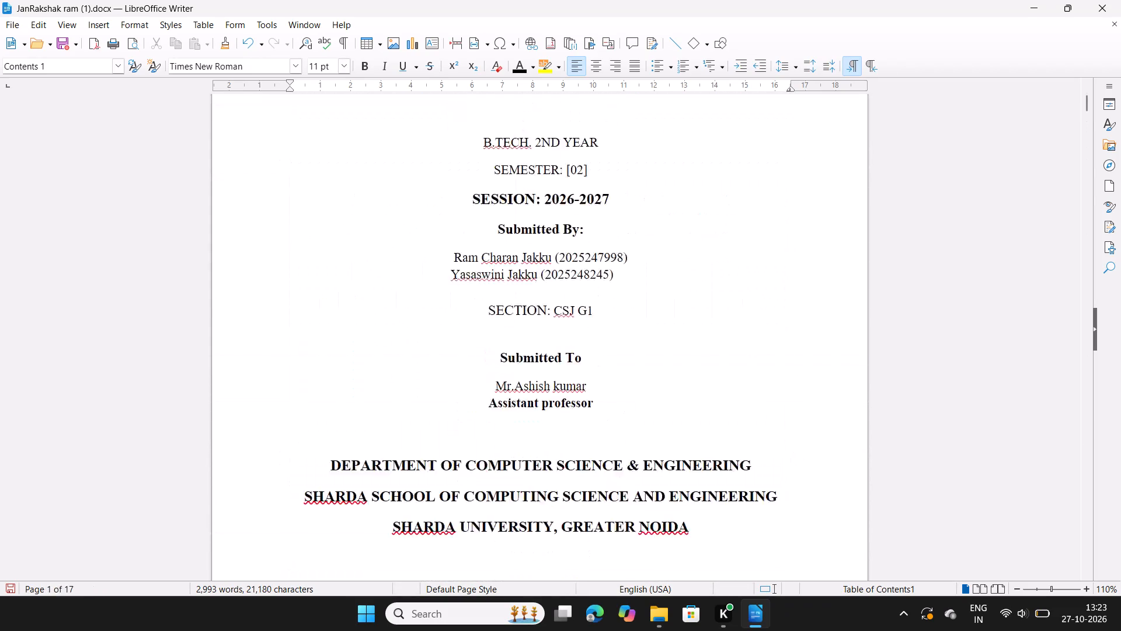
{"action": "scroll", "coordinate": [740, 408], "scroll_direction": "down", "scroll_amount": 4}
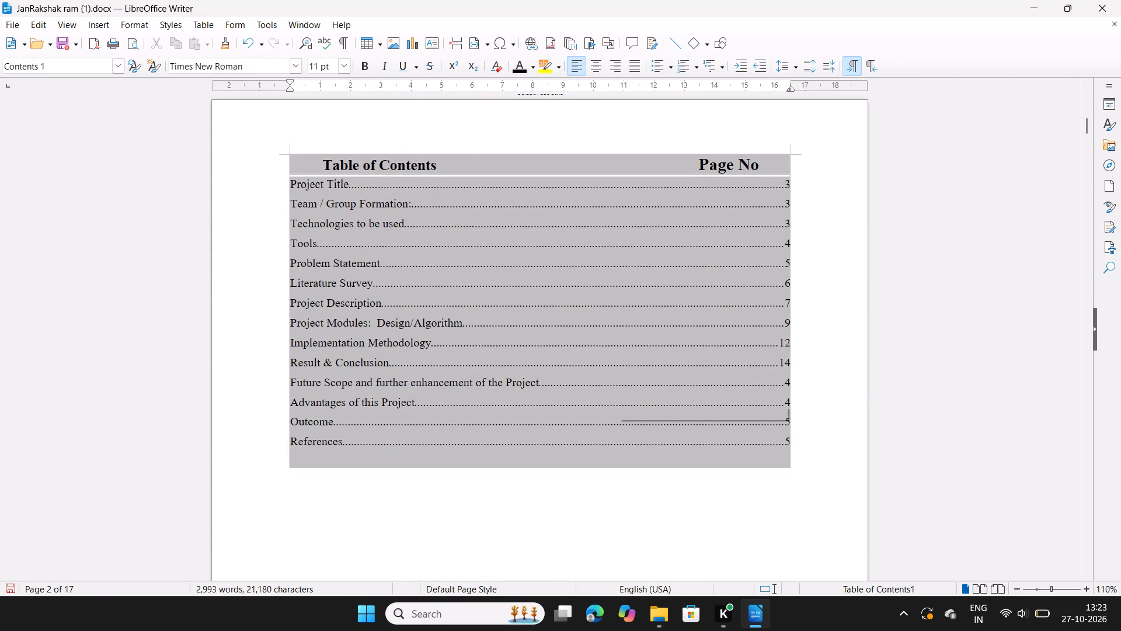
{"action": "left_click", "coordinate": [782, 384]}
{"action": "key", "text": "1"}
Look through the pages around the Future Scope and Outcome sections for the page where Advantages of This Project starts.
{"action": "scroll", "coordinate": [724, 460], "scroll_direction": "down", "scroll_amount": 7}
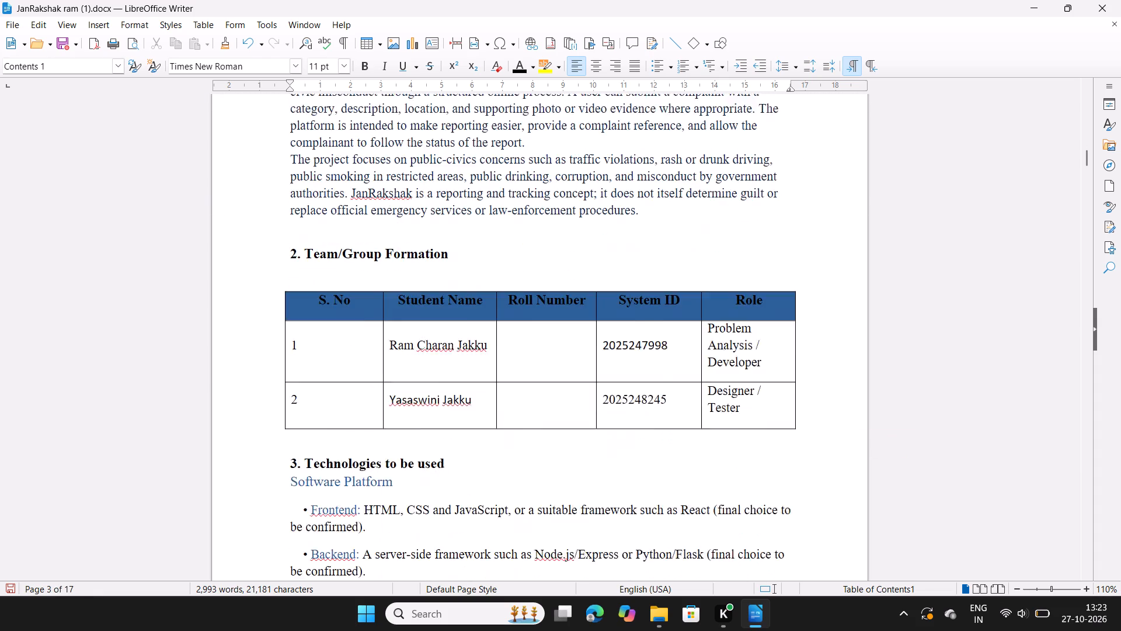
{"action": "scroll", "coordinate": [724, 460], "scroll_direction": "down", "scroll_amount": 17}
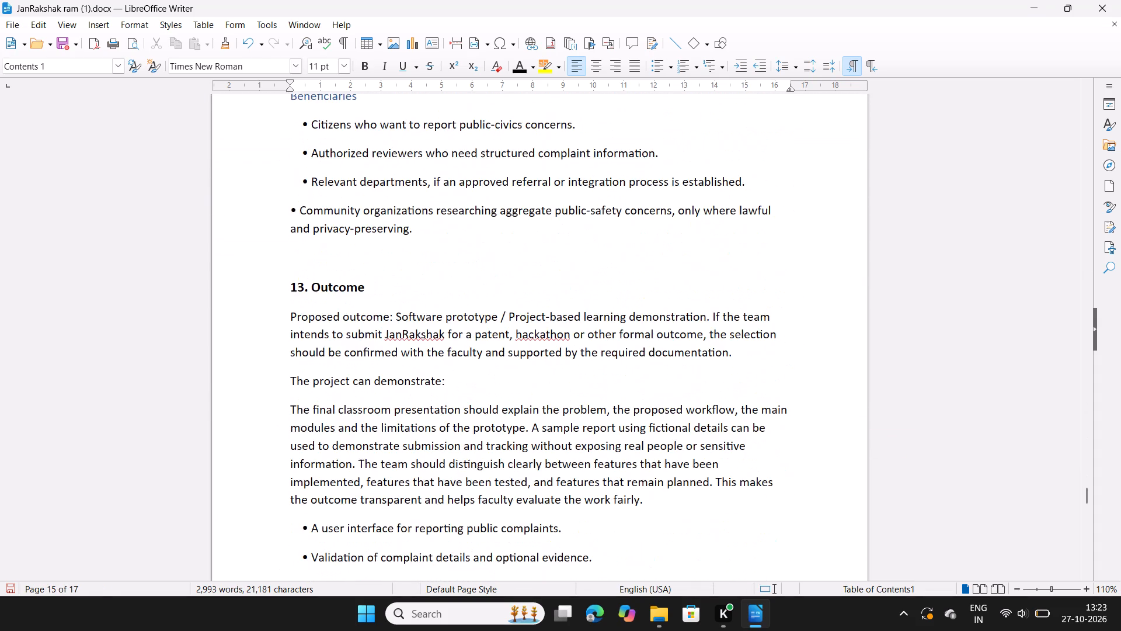
{"action": "scroll", "coordinate": [724, 460], "scroll_direction": "up", "scroll_amount": 1}
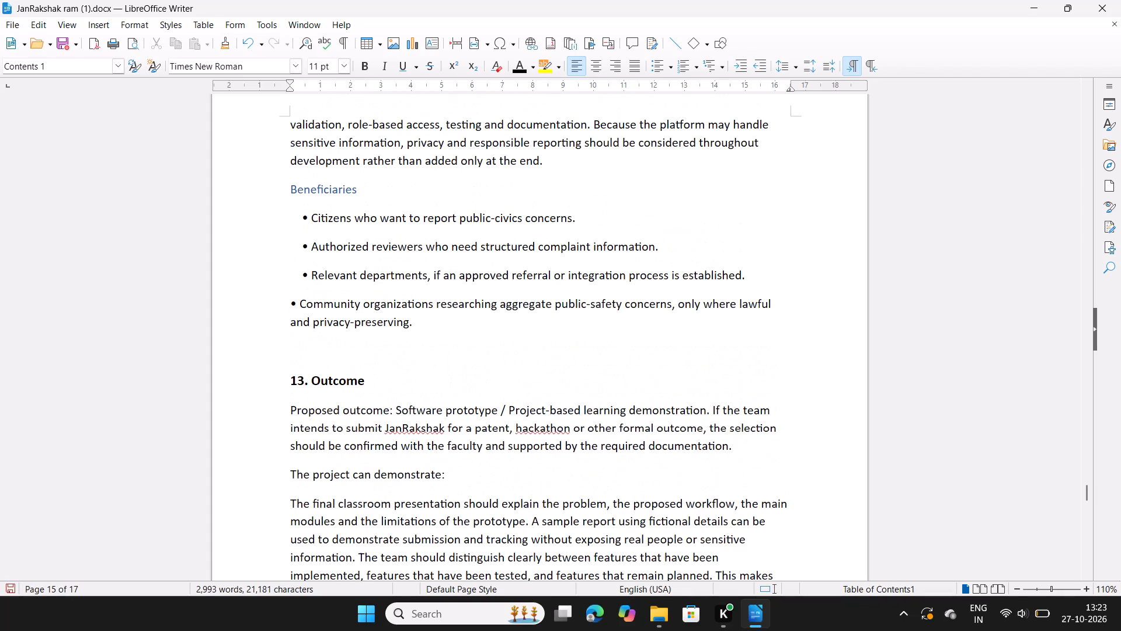
{"action": "scroll", "coordinate": [724, 460], "scroll_direction": "up", "scroll_amount": 5}
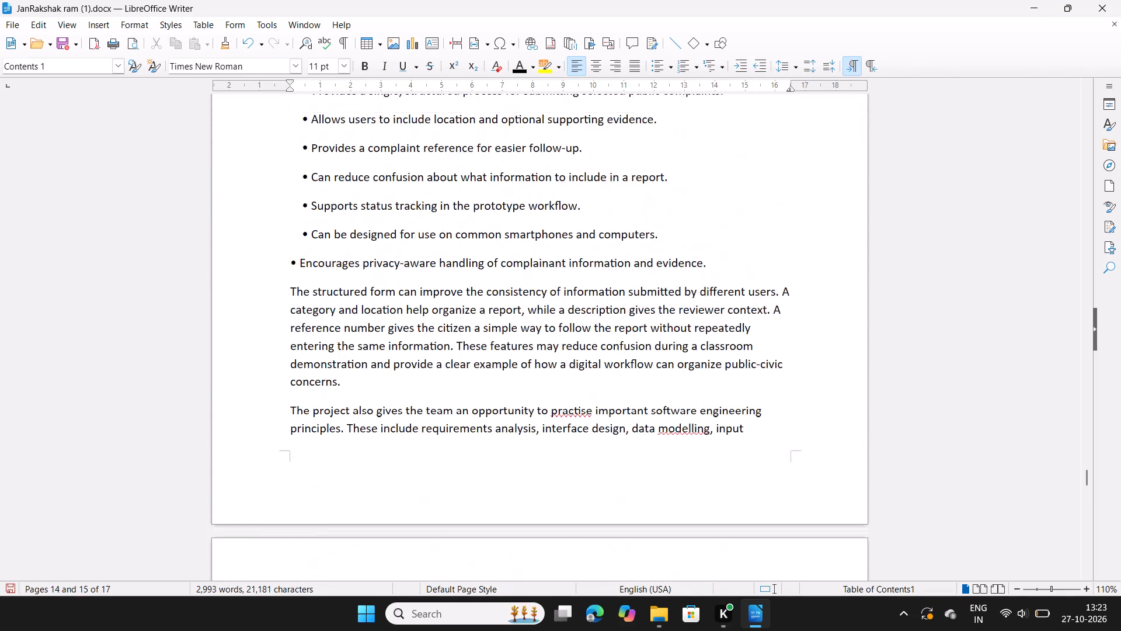
{"action": "scroll", "coordinate": [724, 460], "scroll_direction": "up", "scroll_amount": 6}
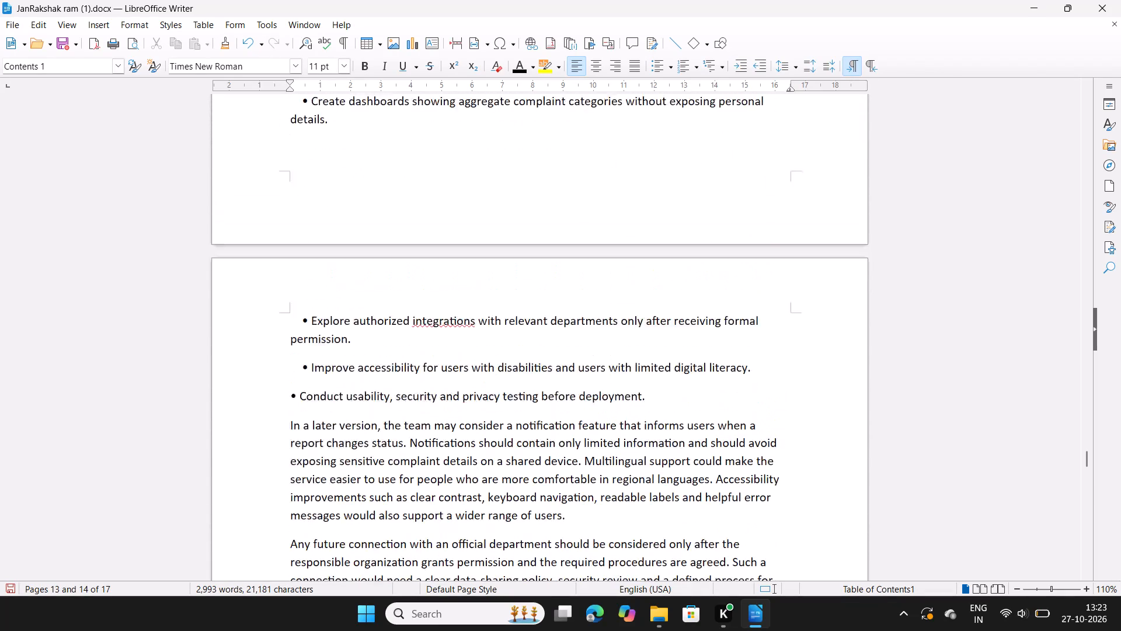
{"action": "scroll", "coordinate": [724, 460], "scroll_direction": "up", "scroll_amount": 1}
{"action": "scroll", "coordinate": [724, 460], "scroll_direction": "down", "scroll_amount": 2}
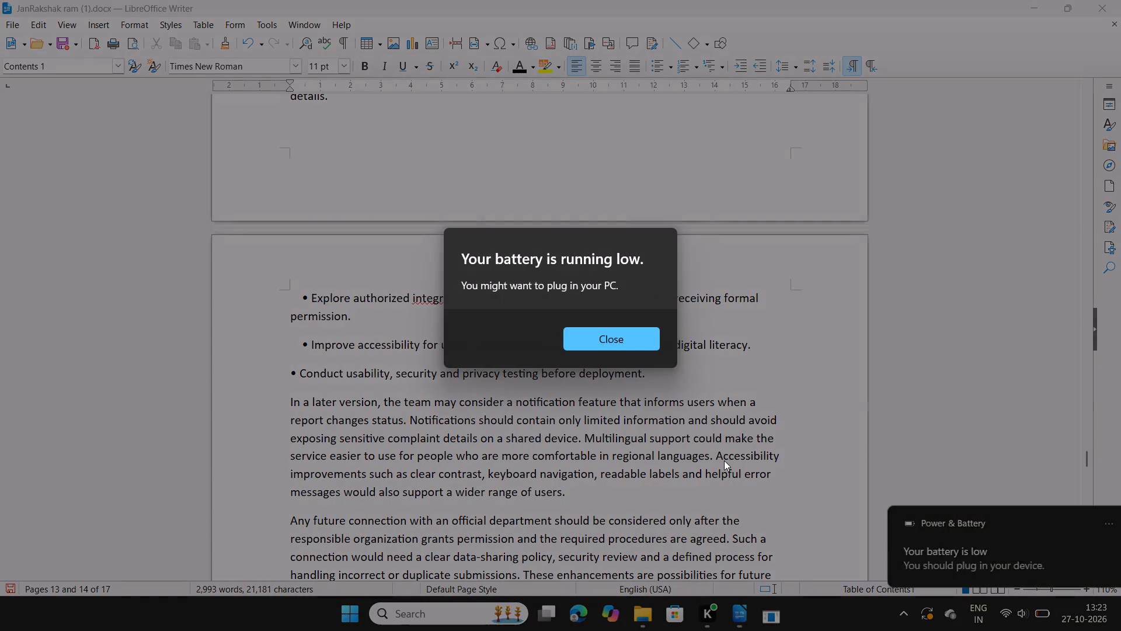
{"action": "scroll", "coordinate": [724, 460], "scroll_direction": "down", "scroll_amount": 1}
{"action": "left_click", "coordinate": [600, 335]}
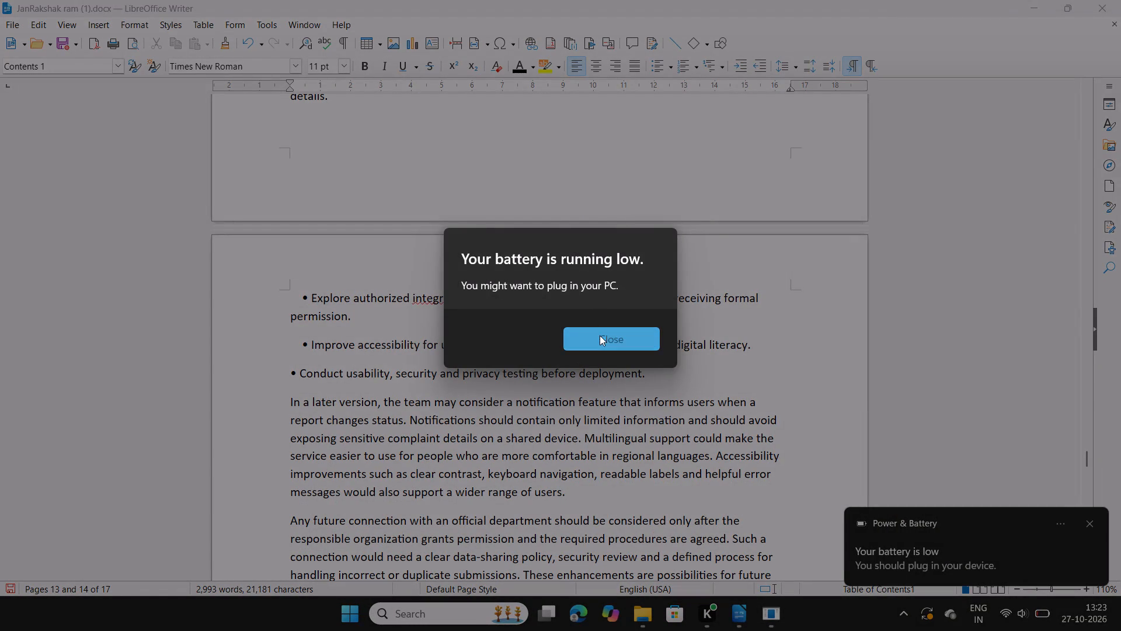
{"action": "scroll", "coordinate": [600, 335], "scroll_direction": "down", "scroll_amount": 3}
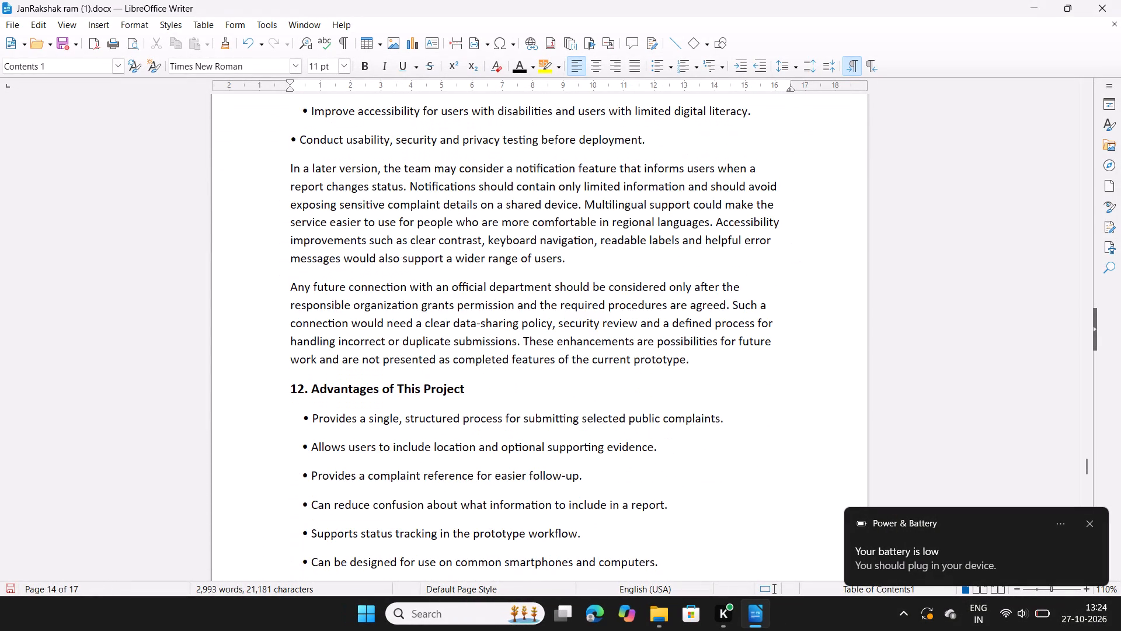
{"action": "scroll", "coordinate": [600, 335], "scroll_direction": "down", "scroll_amount": 2}
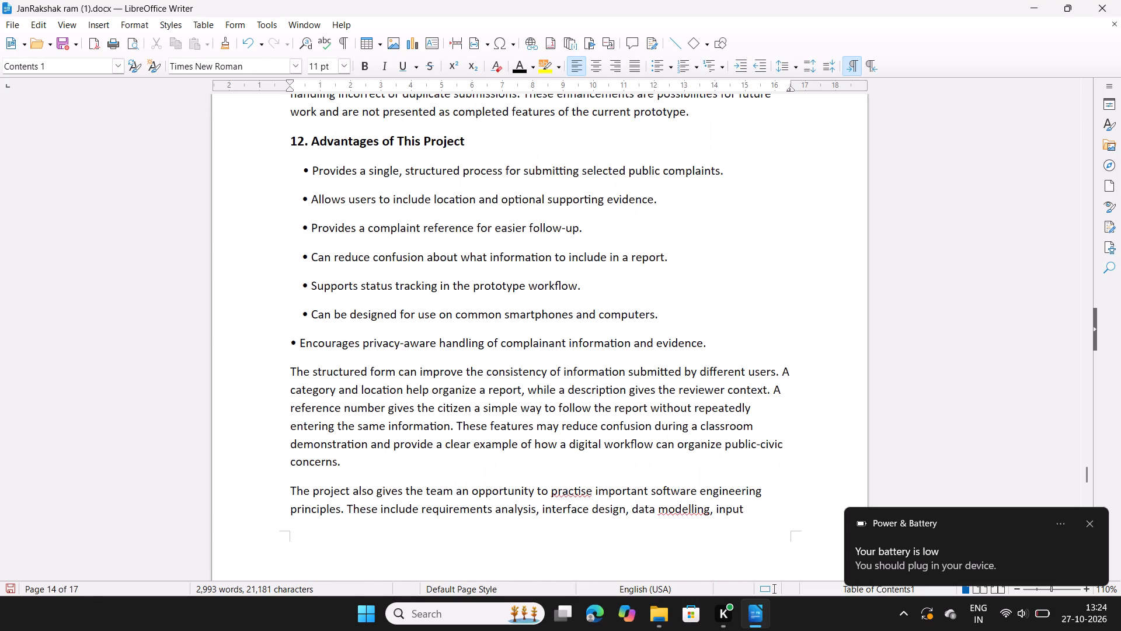
Set the Advantages of this Project page number in the table of contents to 15.
{"action": "scroll", "coordinate": [649, 229], "scroll_direction": "up", "scroll_amount": 17}
{"action": "scroll", "coordinate": [649, 229], "scroll_direction": "up", "scroll_amount": 5}
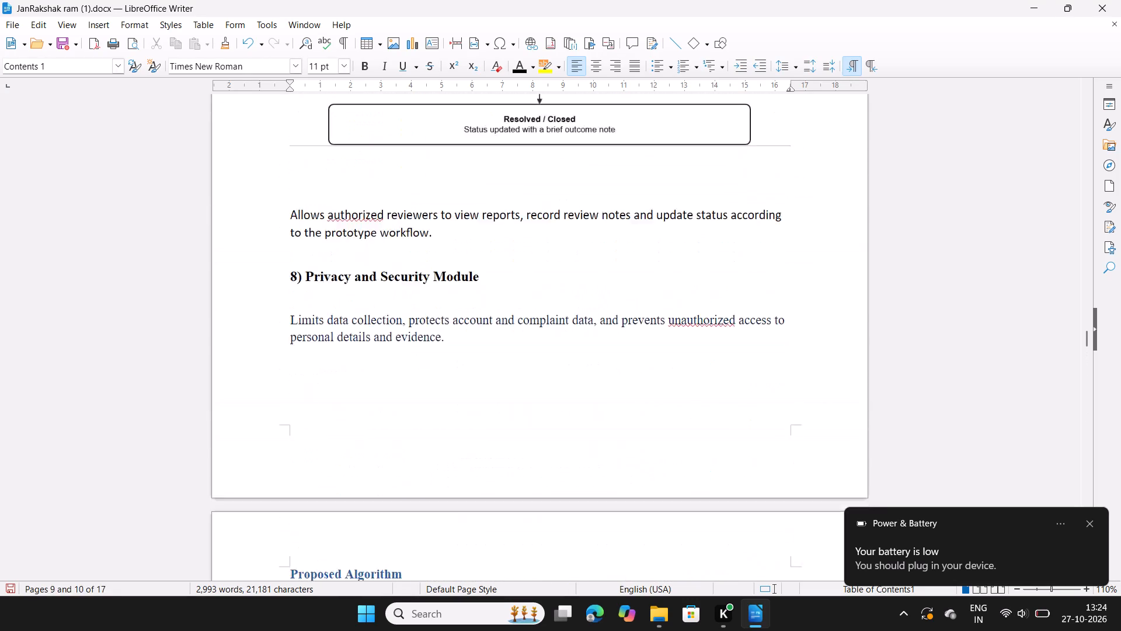
{"action": "scroll", "coordinate": [649, 229], "scroll_direction": "up", "scroll_amount": 8}
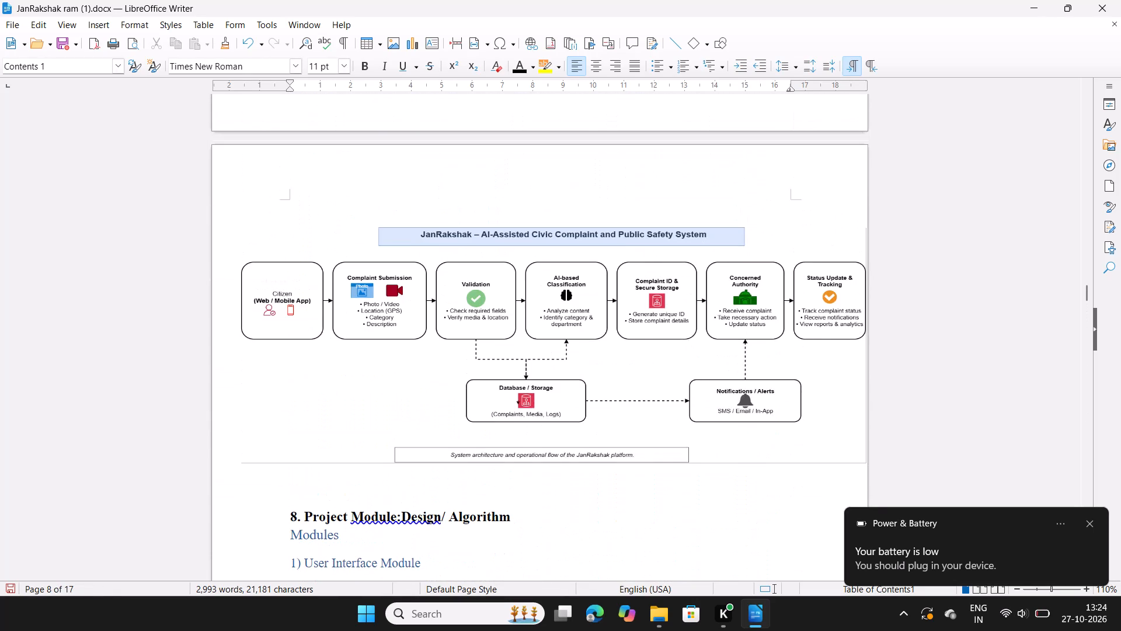
{"action": "scroll", "coordinate": [649, 229], "scroll_direction": "up", "scroll_amount": 14}
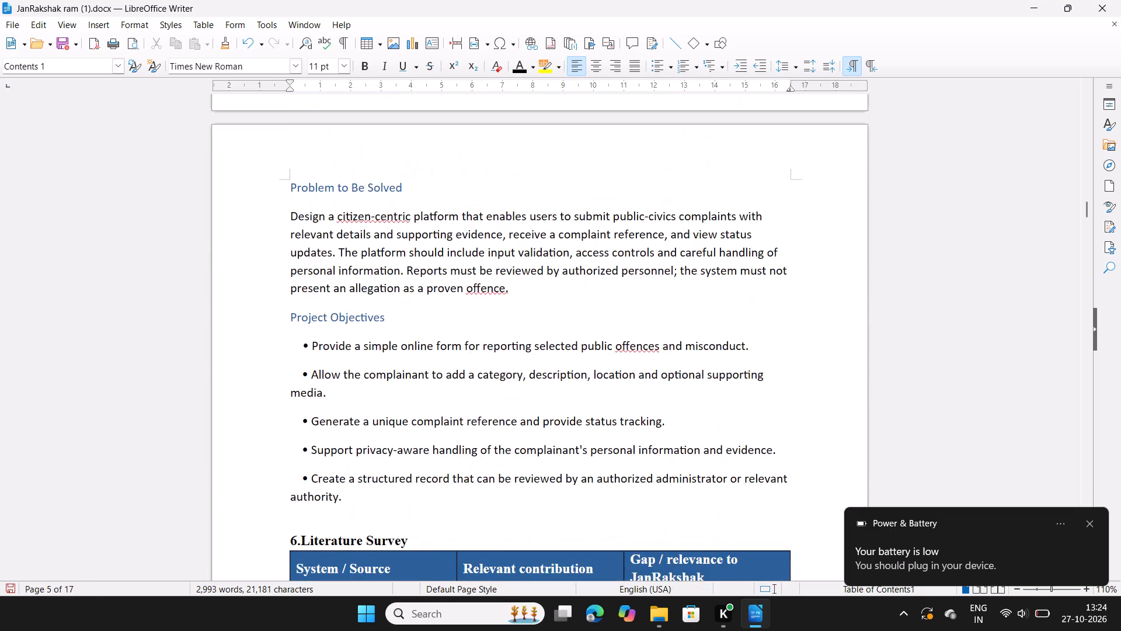
{"action": "scroll", "coordinate": [649, 229], "scroll_direction": "up", "scroll_amount": 9}
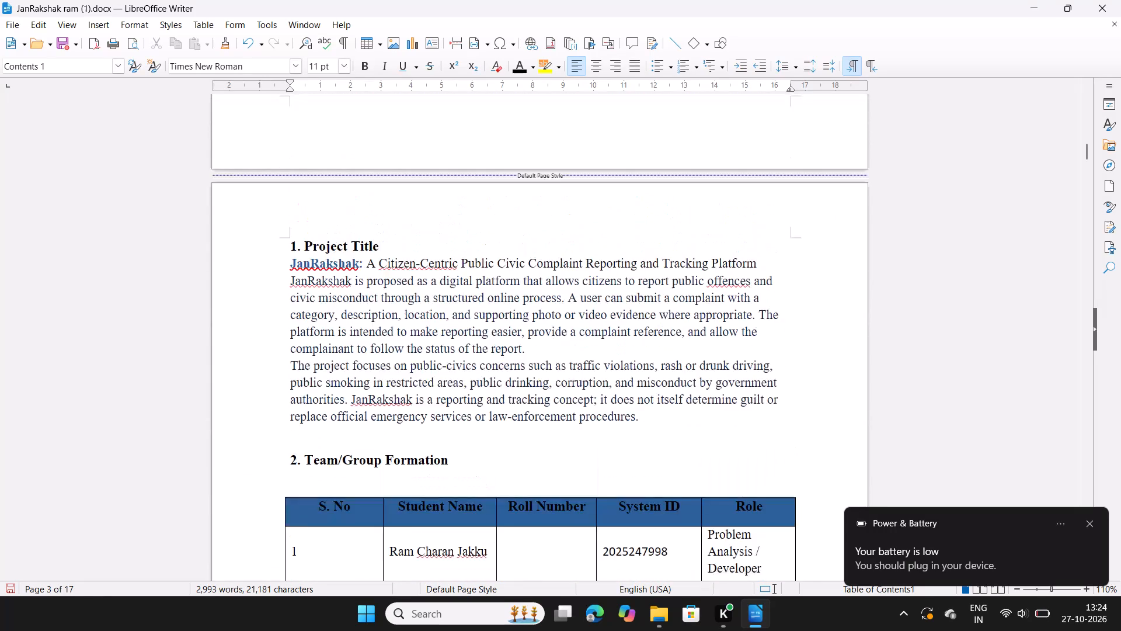
{"action": "scroll", "coordinate": [649, 229], "scroll_direction": "up", "scroll_amount": 6}
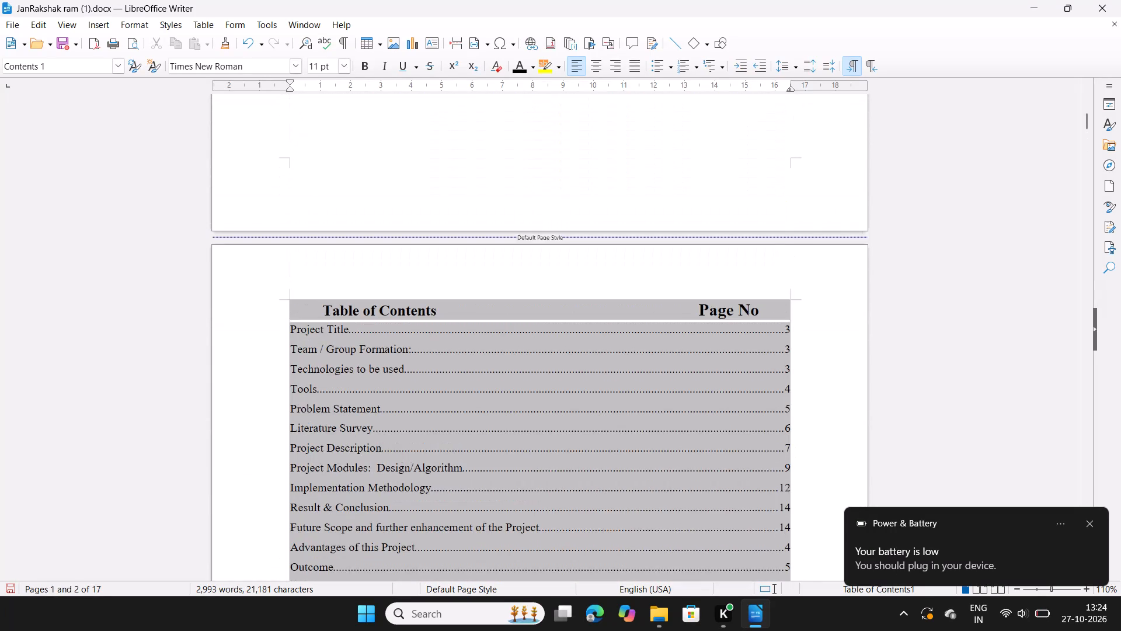
{"action": "left_click", "coordinate": [786, 549]}
{"action": "key", "text": "Right"}
{"action": "key", "text": "BackSpace"}
{"action": "type", "text": "15"}
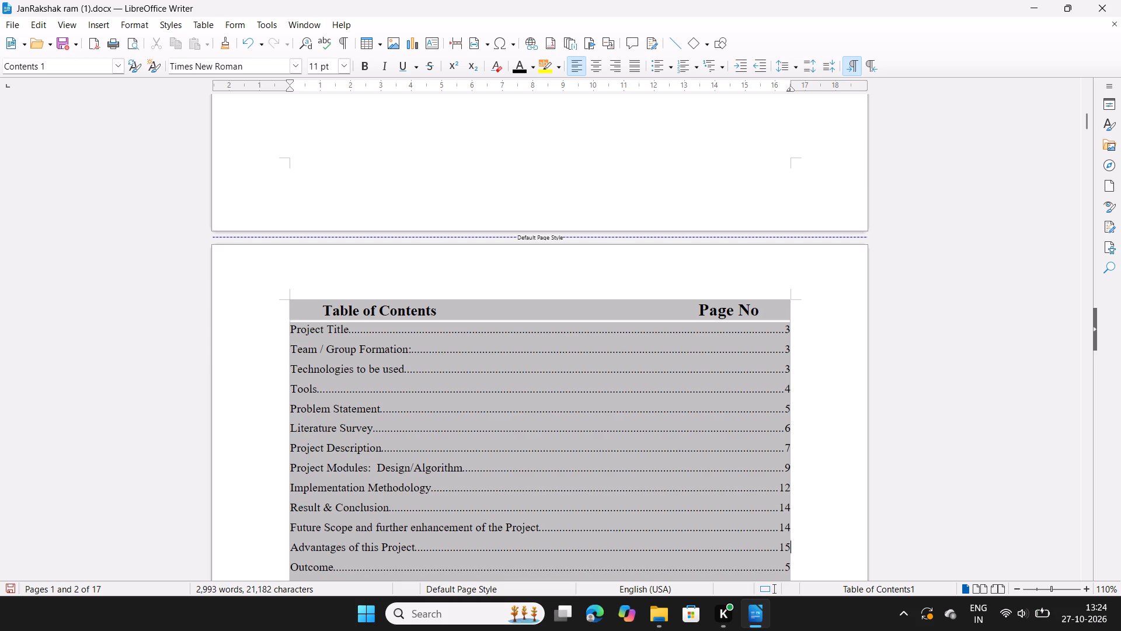
Look through the report's later pages, around Advantages of This Project, for the page where the Outcome section starts.
{"action": "scroll", "coordinate": [786, 549], "scroll_direction": "down", "scroll_amount": 1}
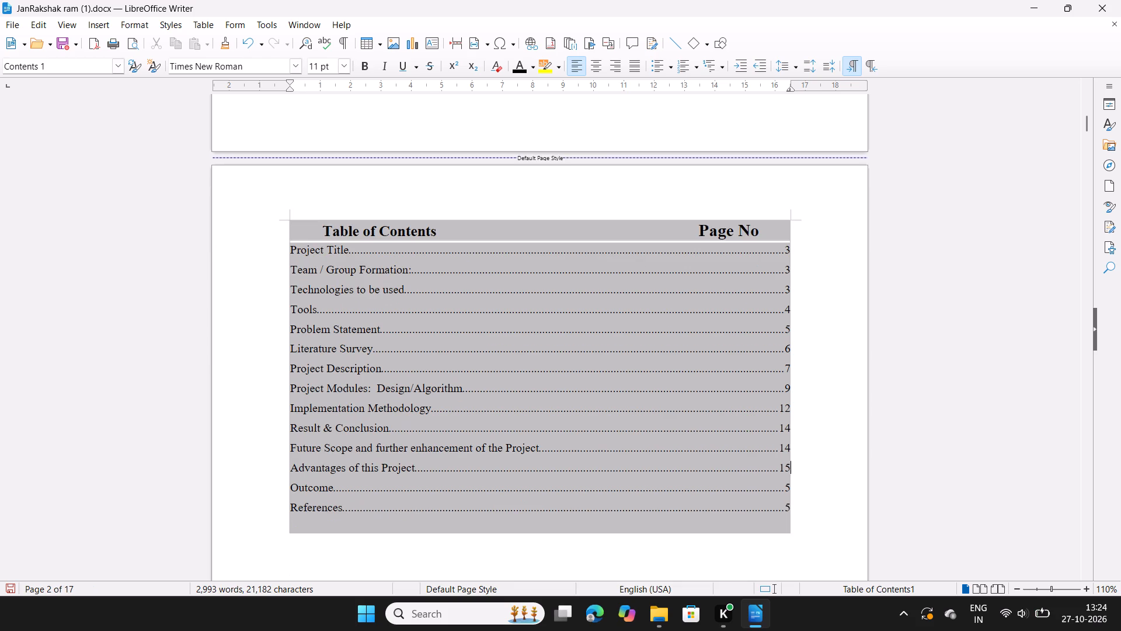
{"action": "scroll", "coordinate": [786, 549], "scroll_direction": "down", "scroll_amount": 1}
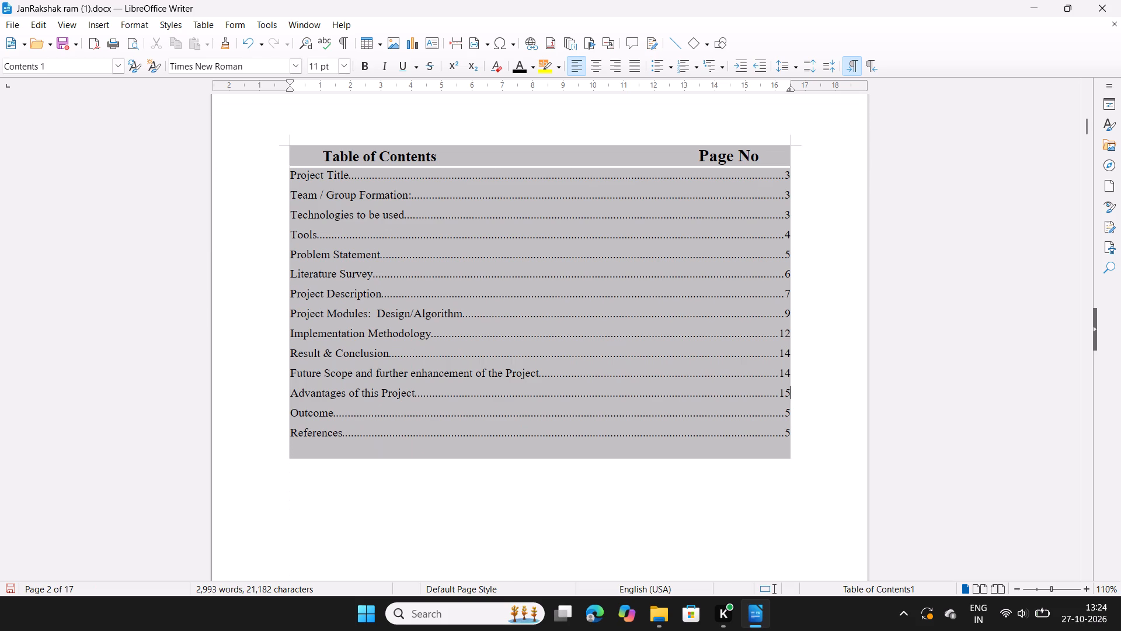
{"action": "scroll", "coordinate": [786, 549], "scroll_direction": "down", "scroll_amount": 17}
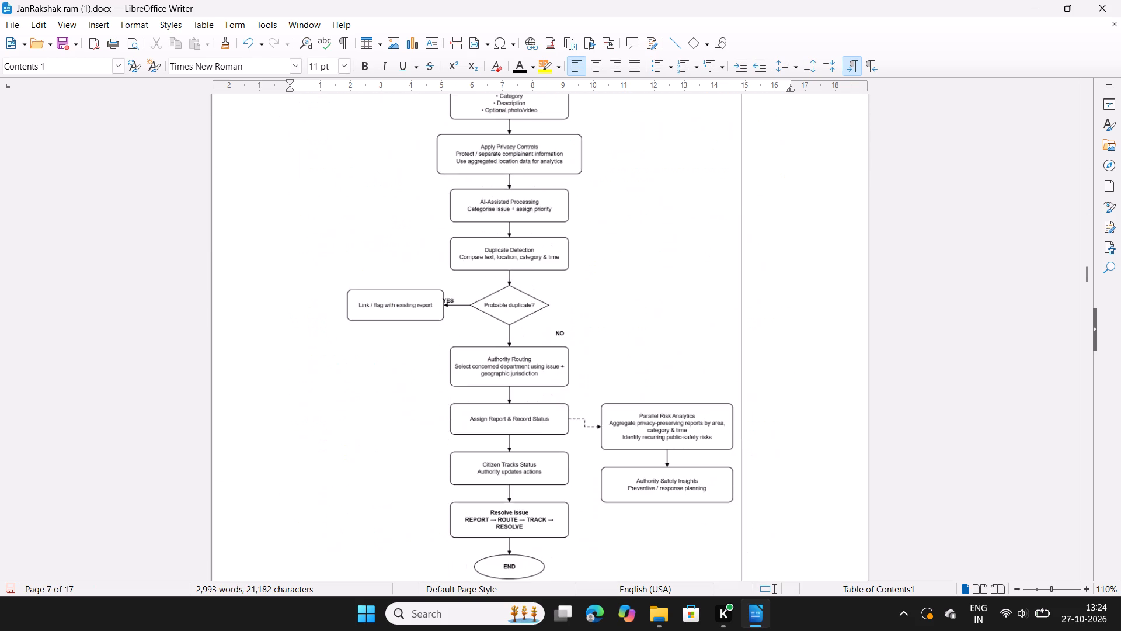
{"action": "scroll", "coordinate": [786, 549], "scroll_direction": "down", "scroll_amount": 8}
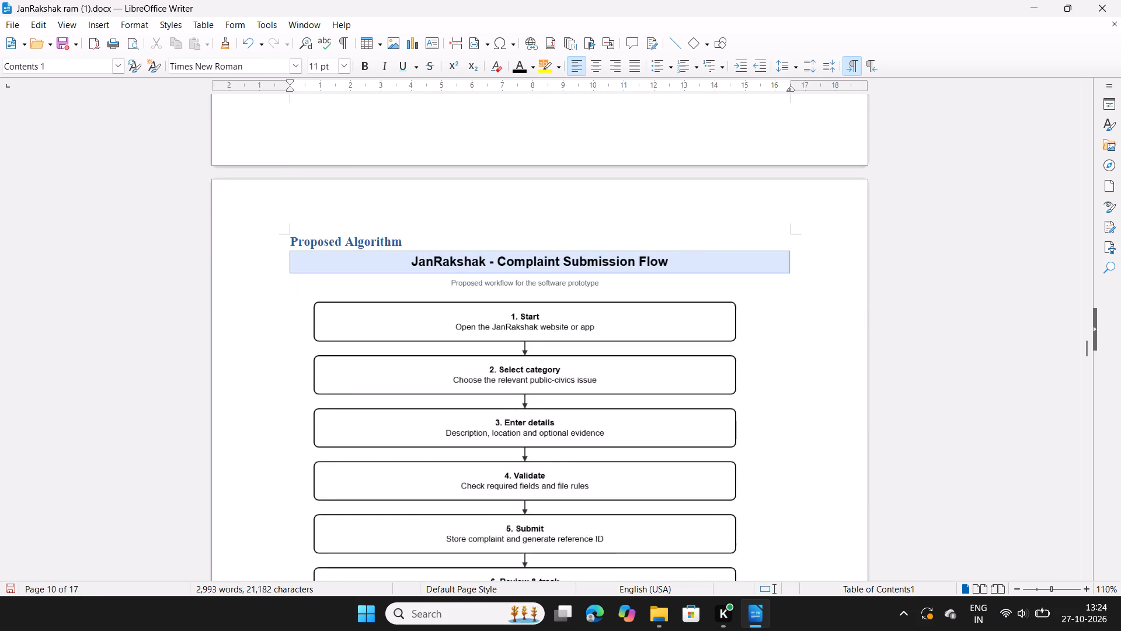
{"action": "scroll", "coordinate": [786, 549], "scroll_direction": "down", "scroll_amount": 7}
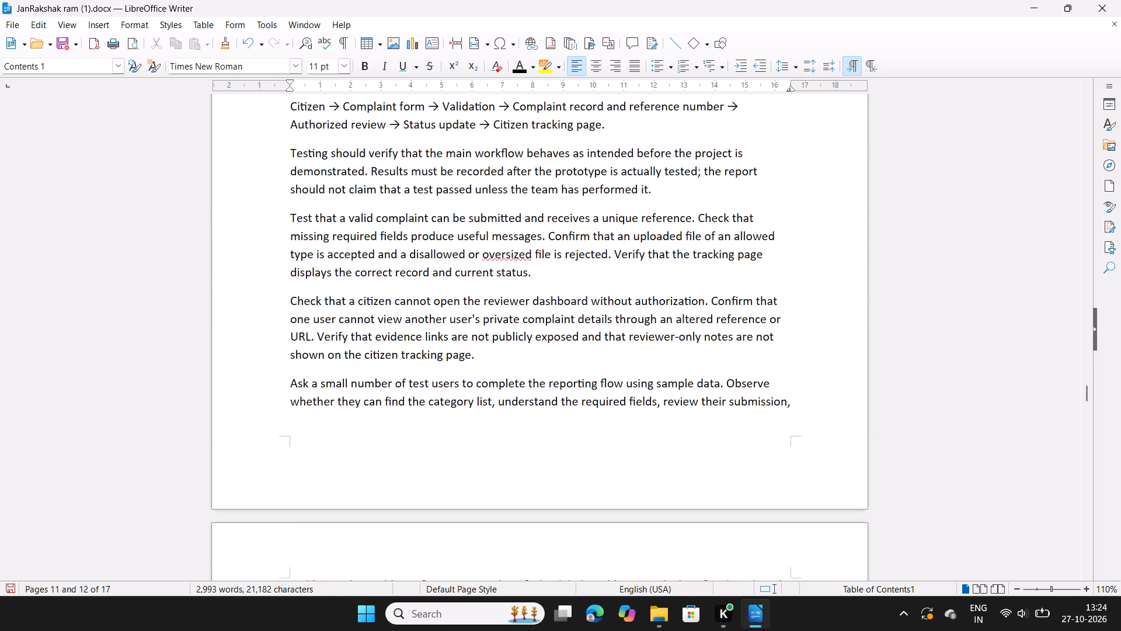
{"action": "scroll", "coordinate": [786, 549], "scroll_direction": "down", "scroll_amount": 7}
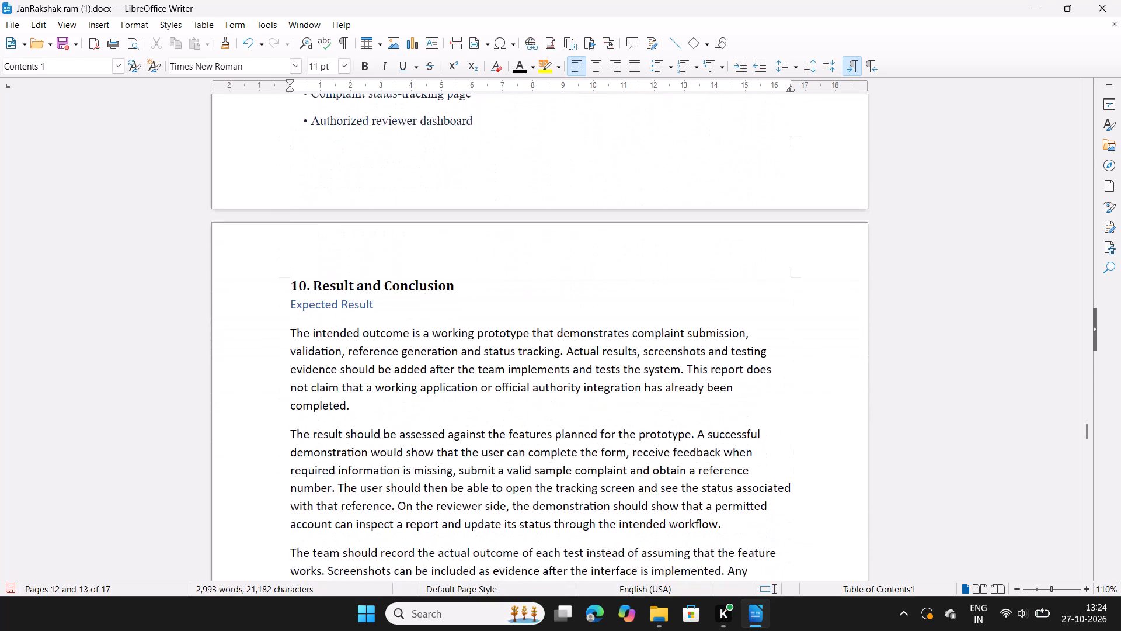
{"action": "scroll", "coordinate": [786, 549], "scroll_direction": "down", "scroll_amount": 6}
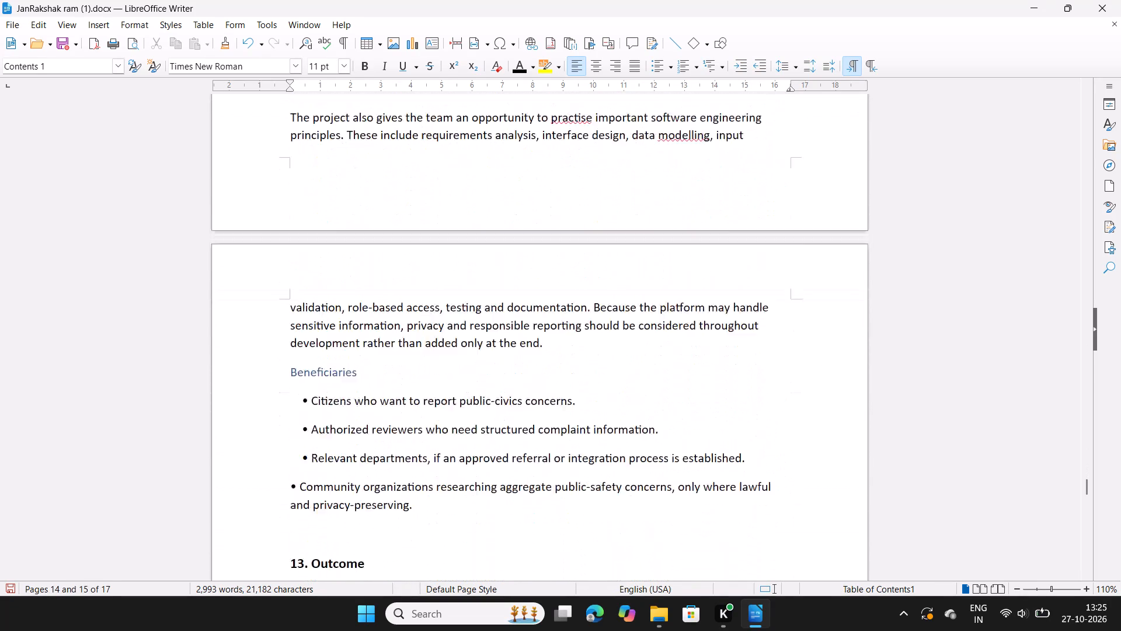
{"action": "scroll", "coordinate": [786, 549], "scroll_direction": "down", "scroll_amount": 1}
{"action": "scroll", "coordinate": [786, 549], "scroll_direction": "up", "scroll_amount": 1}
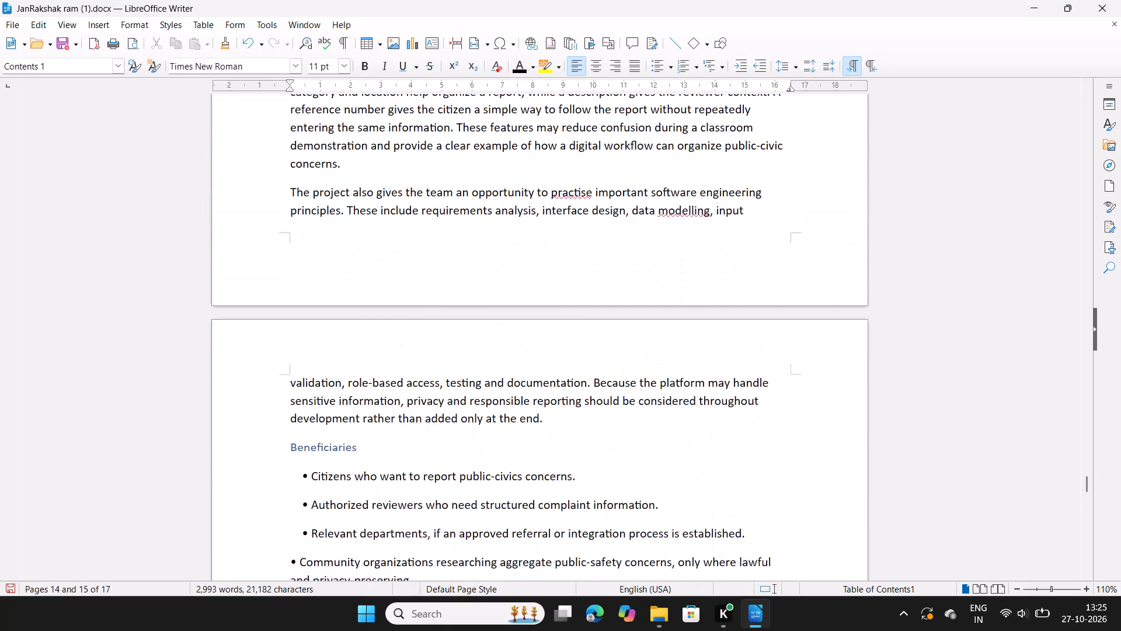
{"action": "scroll", "coordinate": [786, 549], "scroll_direction": "up", "scroll_amount": 2}
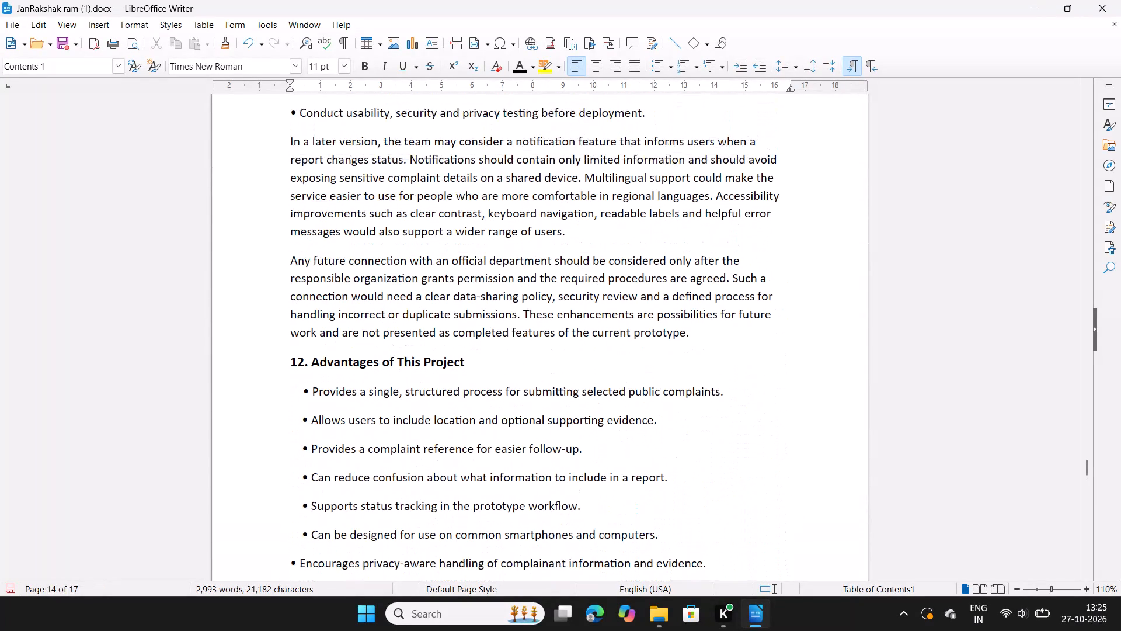
{"action": "scroll", "coordinate": [786, 549], "scroll_direction": "up", "scroll_amount": 1}
{"action": "scroll", "coordinate": [786, 549], "scroll_direction": "down", "scroll_amount": 6}
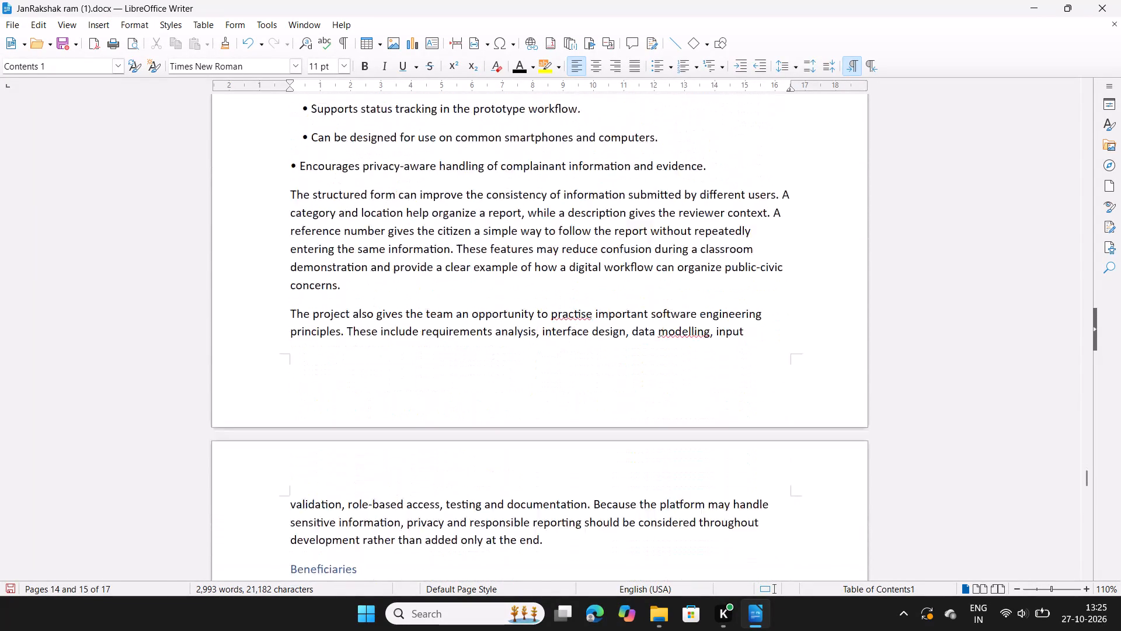
{"action": "scroll", "coordinate": [786, 549], "scroll_direction": "down", "scroll_amount": 3}
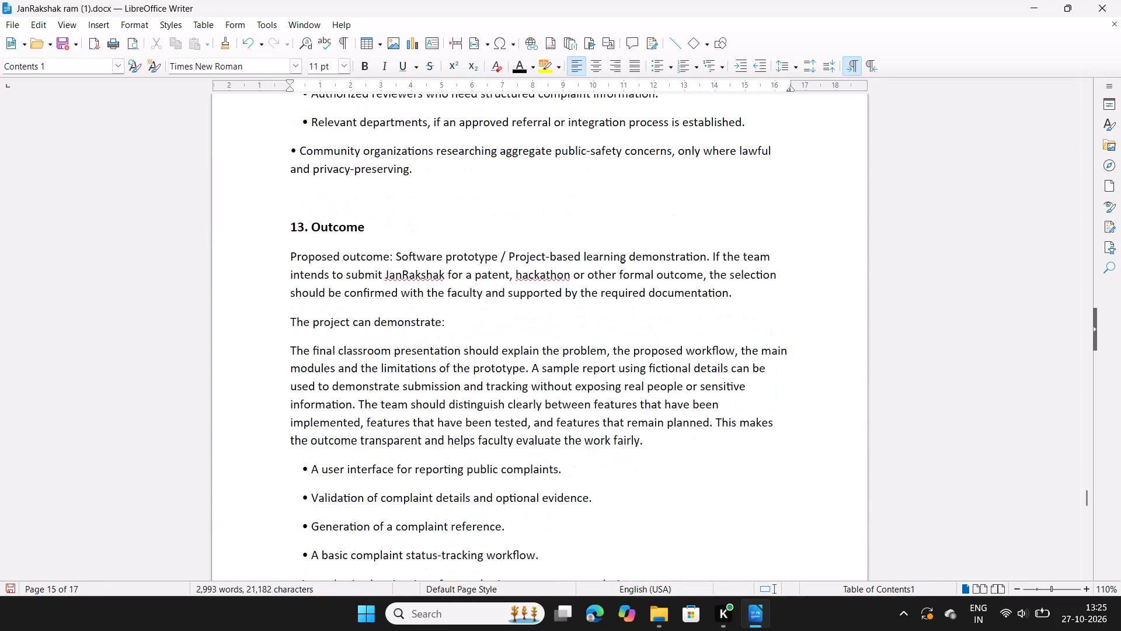
{"action": "scroll", "coordinate": [786, 549], "scroll_direction": "down", "scroll_amount": 2}
Set the page number of the Outcome entry in the table of contents to 16.
{"action": "scroll", "coordinate": [786, 549], "scroll_direction": "up", "scroll_amount": 1}
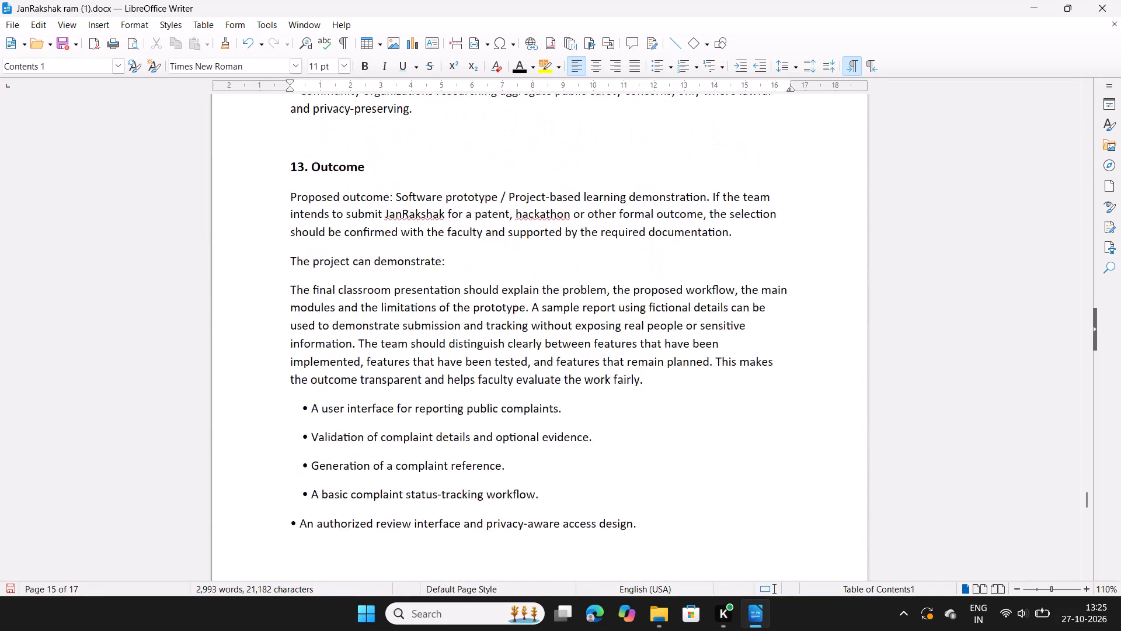
{"action": "scroll", "coordinate": [786, 549], "scroll_direction": "up", "scroll_amount": 1}
{"action": "scroll", "coordinate": [810, 481], "scroll_direction": "up", "scroll_amount": 8}
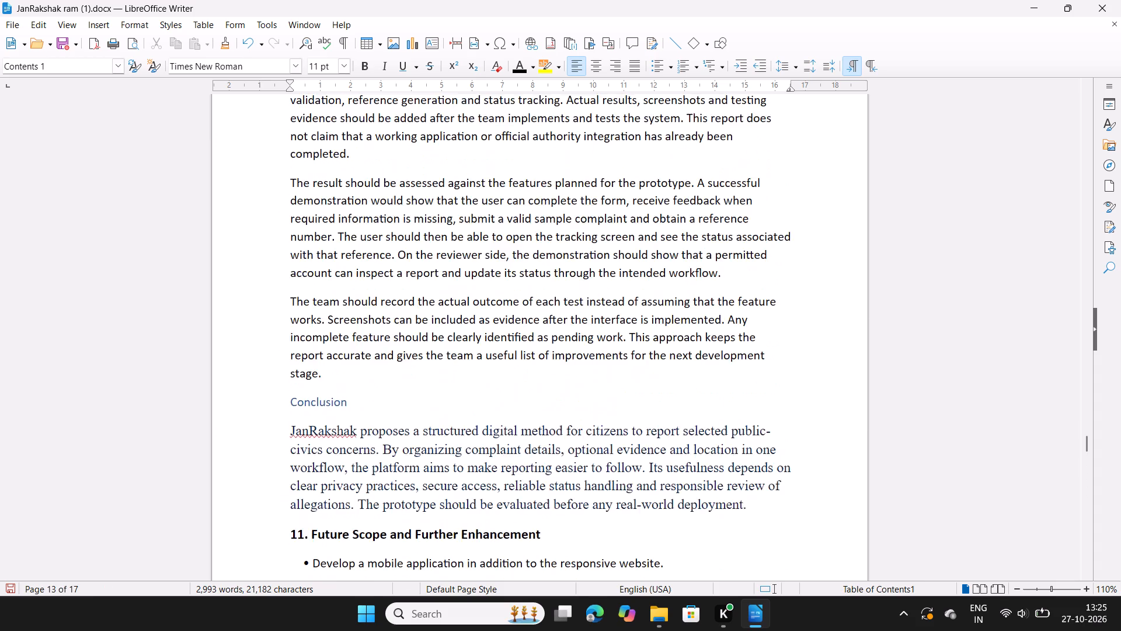
{"action": "scroll", "coordinate": [810, 481], "scroll_direction": "up", "scroll_amount": 14}
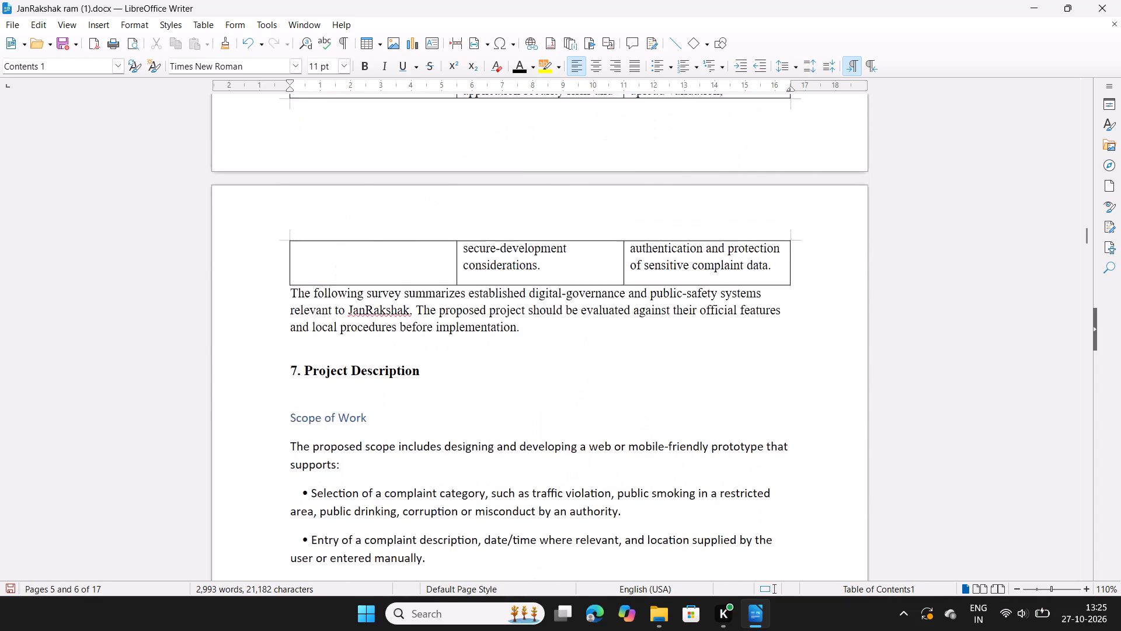
{"action": "scroll", "coordinate": [810, 481], "scroll_direction": "up", "scroll_amount": 18}
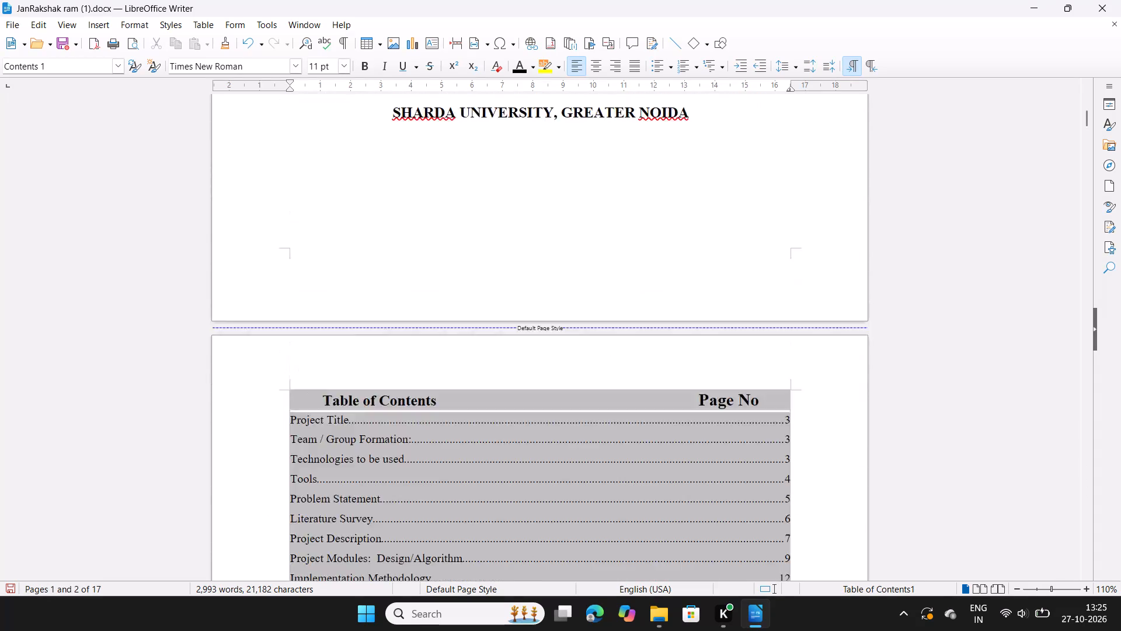
{"action": "scroll", "coordinate": [810, 481], "scroll_direction": "down", "scroll_amount": 1}
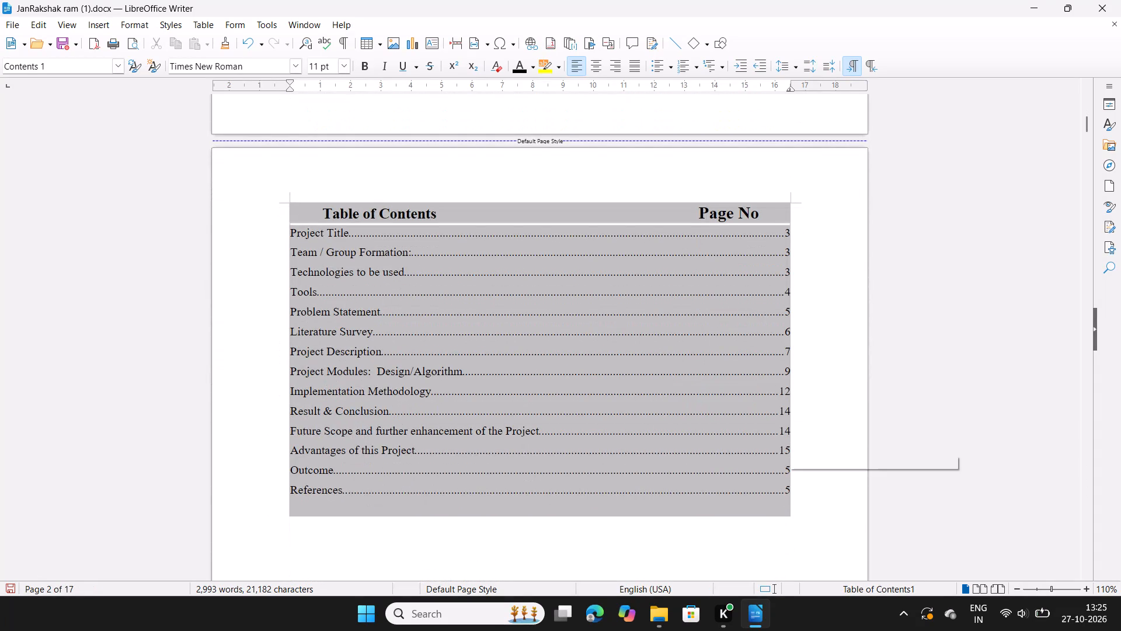
{"action": "left_click", "coordinate": [786, 467]}
{"action": "key", "text": "Right"}
{"action": "key", "text": "BackSpace"}
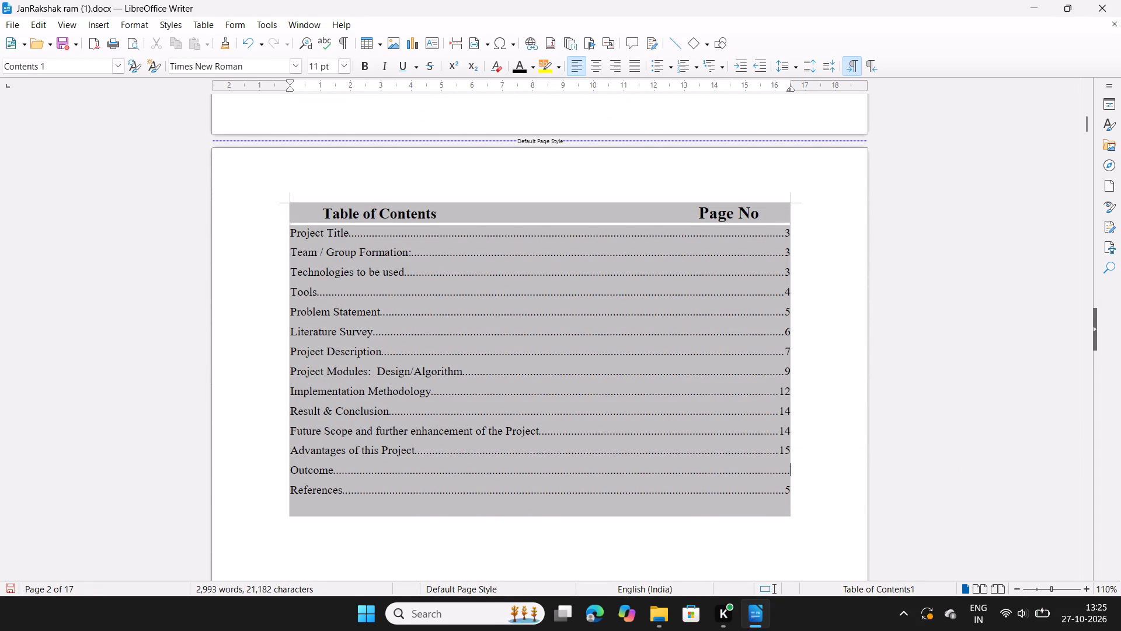
{"action": "type", "text": "16"}
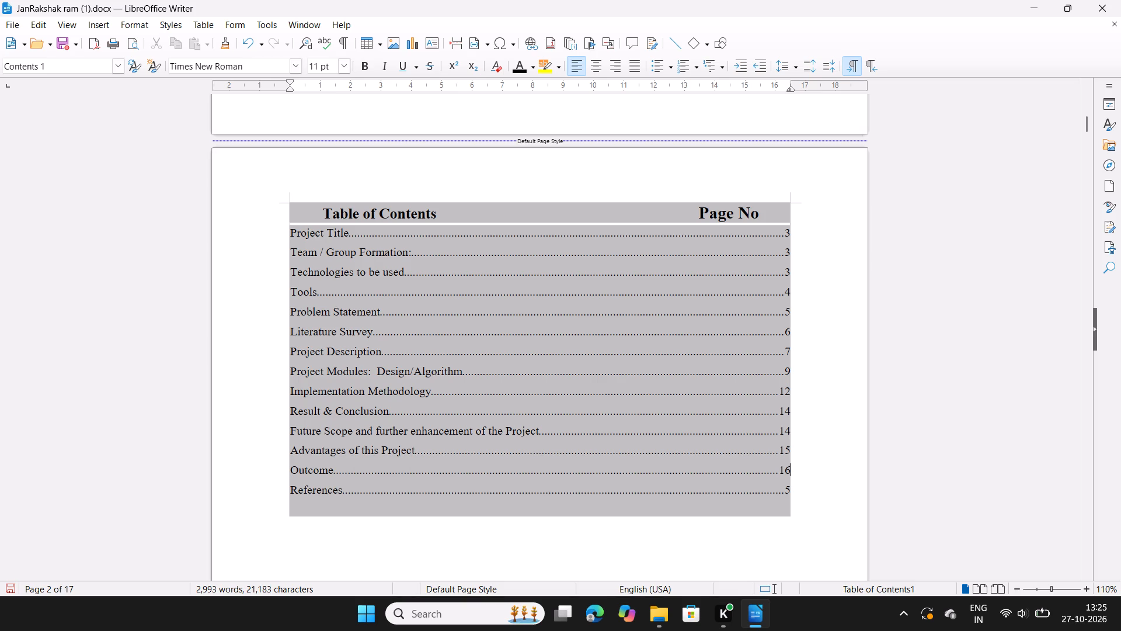
Look through the report's last pages, from Advantages of This Project onward, for the page where the References section starts.
{"action": "scroll", "coordinate": [786, 467], "scroll_direction": "down", "scroll_amount": 18}
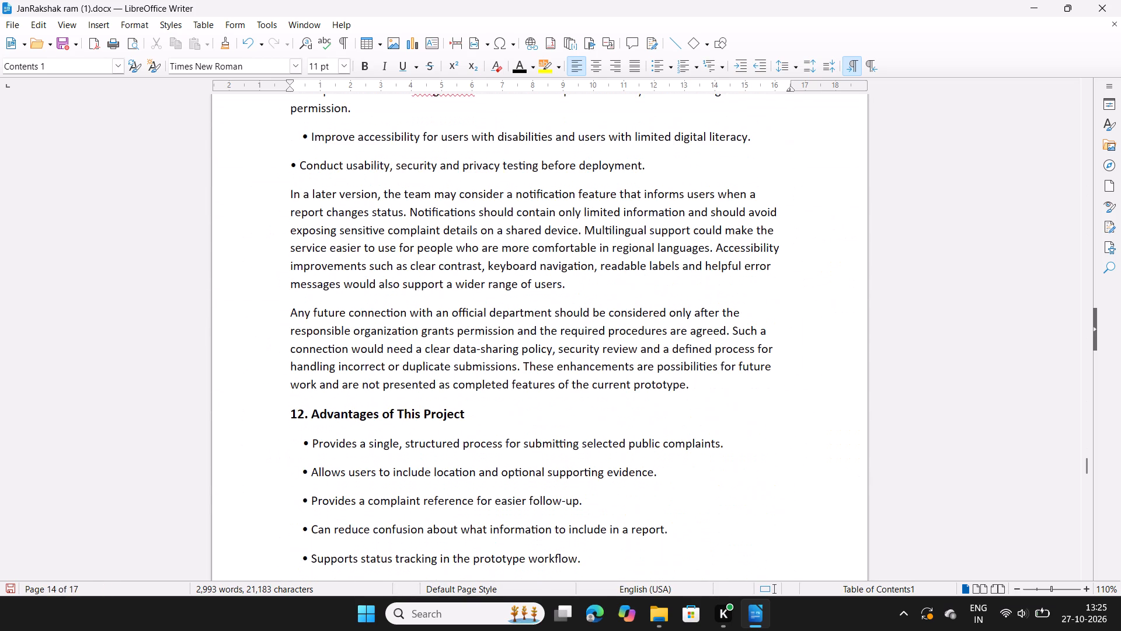
{"action": "scroll", "coordinate": [786, 467], "scroll_direction": "down", "scroll_amount": 7}
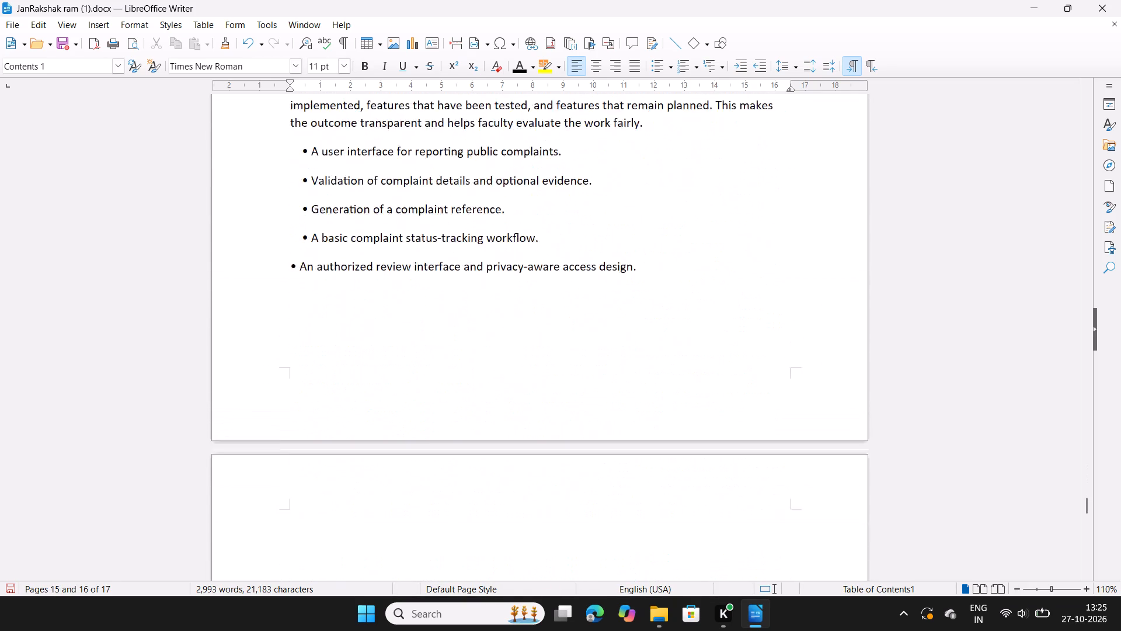
{"action": "scroll", "coordinate": [786, 467], "scroll_direction": "down", "scroll_amount": 2}
{"action": "scroll", "coordinate": [786, 467], "scroll_direction": "up", "scroll_amount": 4}
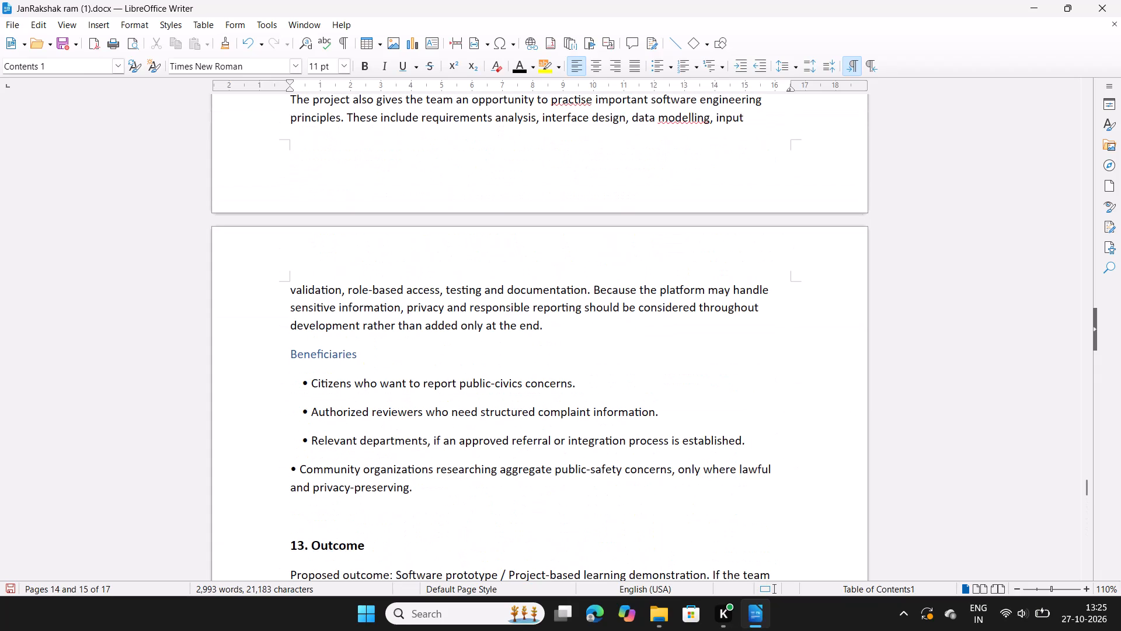
{"action": "scroll", "coordinate": [786, 467], "scroll_direction": "down", "scroll_amount": 6}
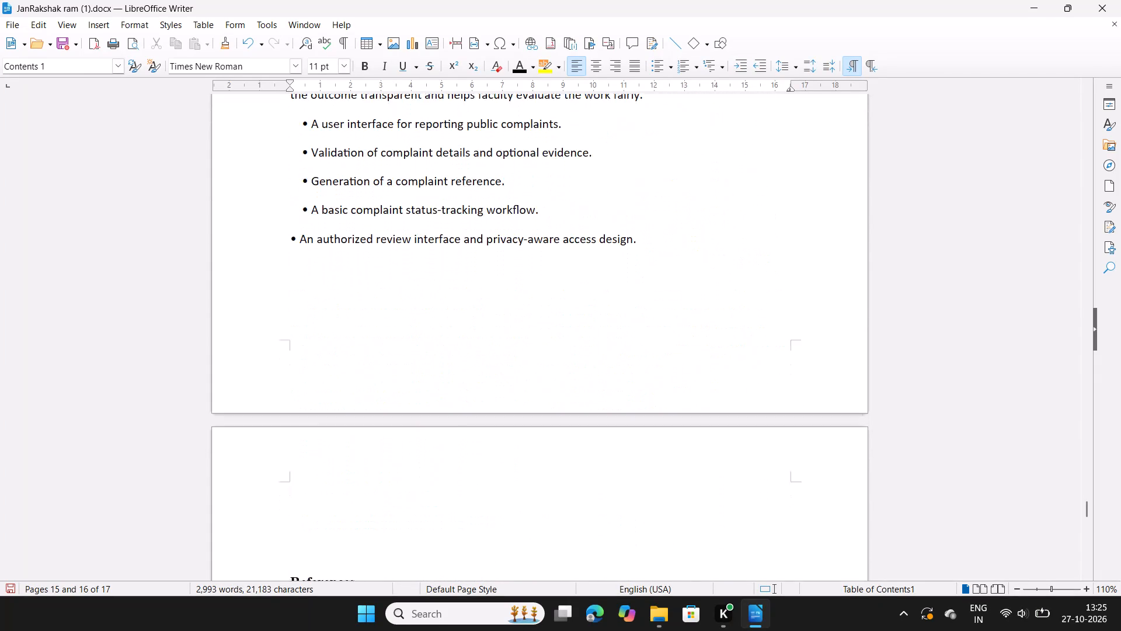
{"action": "scroll", "coordinate": [786, 467], "scroll_direction": "down", "scroll_amount": 1}
{"action": "scroll", "coordinate": [786, 467], "scroll_direction": "up", "scroll_amount": 2}
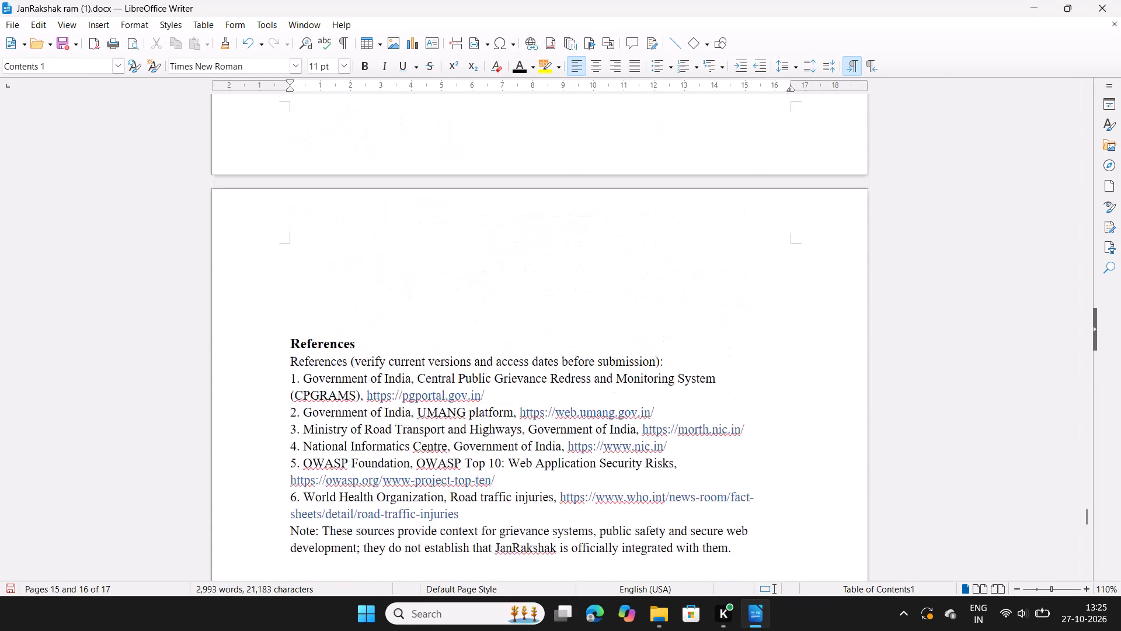
{"action": "scroll", "coordinate": [786, 467], "scroll_direction": "up", "scroll_amount": 1}
{"action": "scroll", "coordinate": [786, 467], "scroll_direction": "down", "scroll_amount": 1}
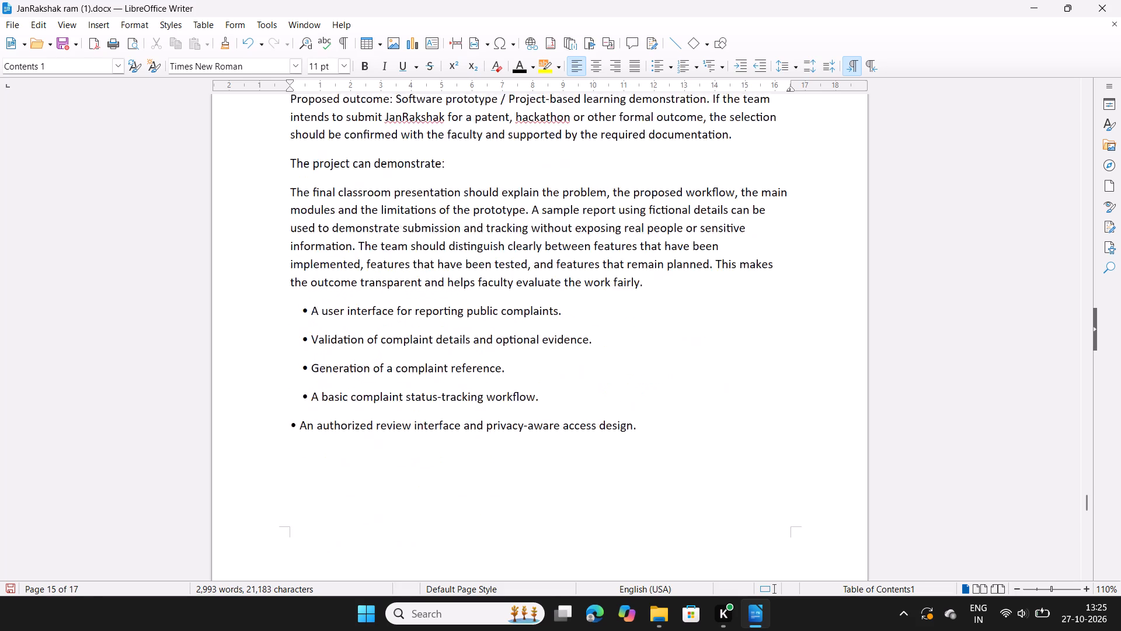
{"action": "scroll", "coordinate": [786, 467], "scroll_direction": "down", "scroll_amount": 3}
Set the page number of the References entry in the table of contents to 17.
{"action": "left_click", "coordinate": [786, 467]}
{"action": "scroll", "coordinate": [786, 467], "scroll_direction": "up", "scroll_amount": 7}
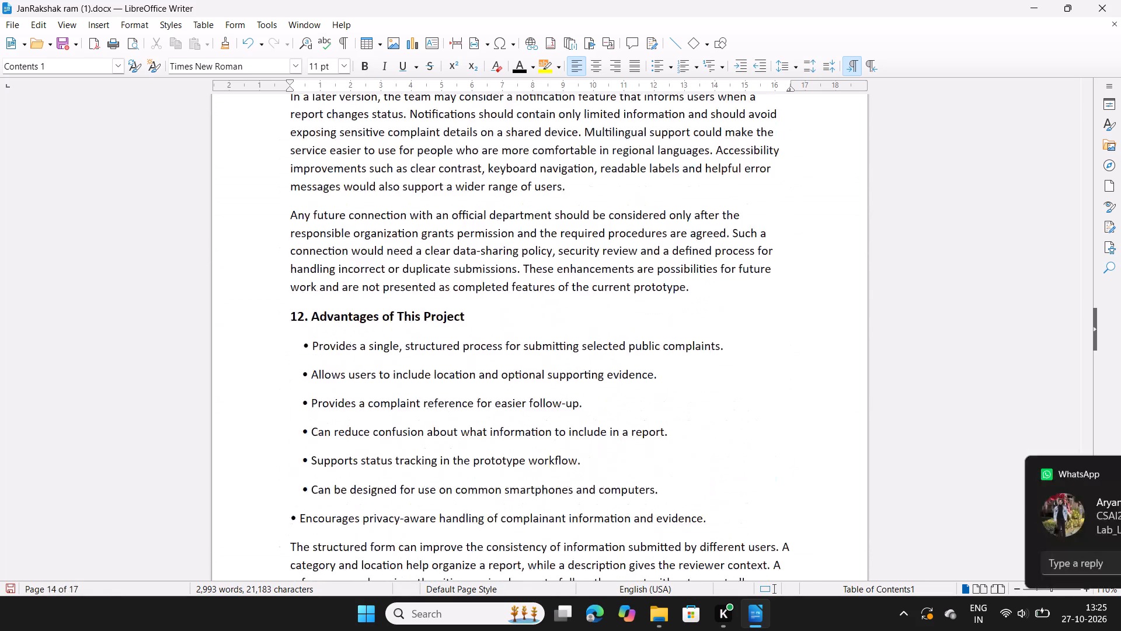
{"action": "scroll", "coordinate": [786, 467], "scroll_direction": "up", "scroll_amount": 6}
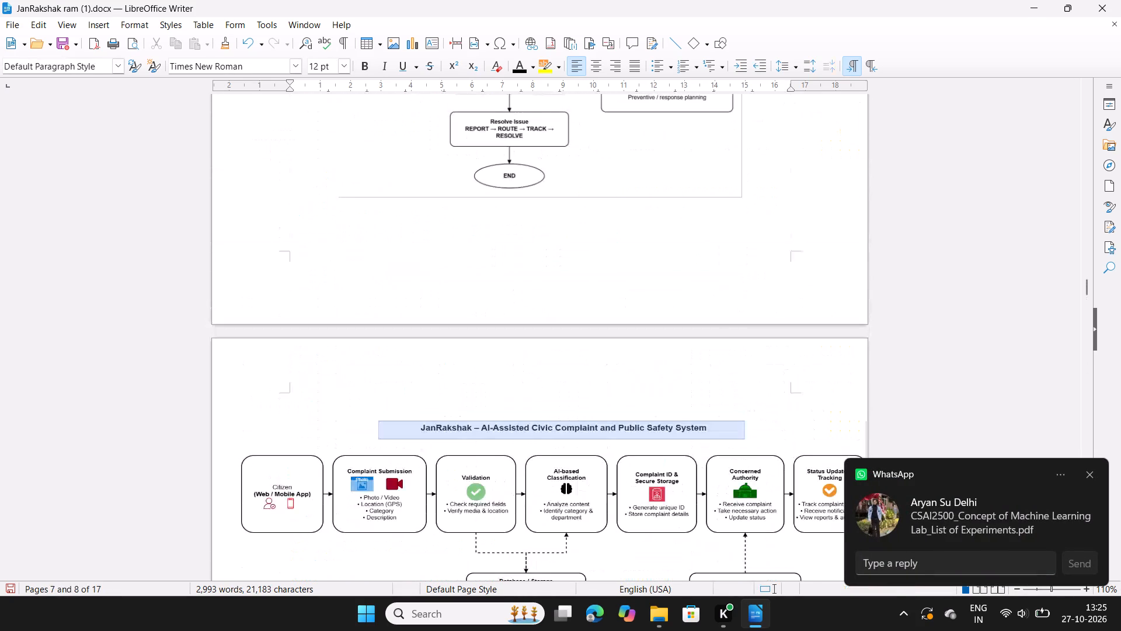
{"action": "scroll", "coordinate": [747, 351], "scroll_direction": "up", "scroll_amount": 13}
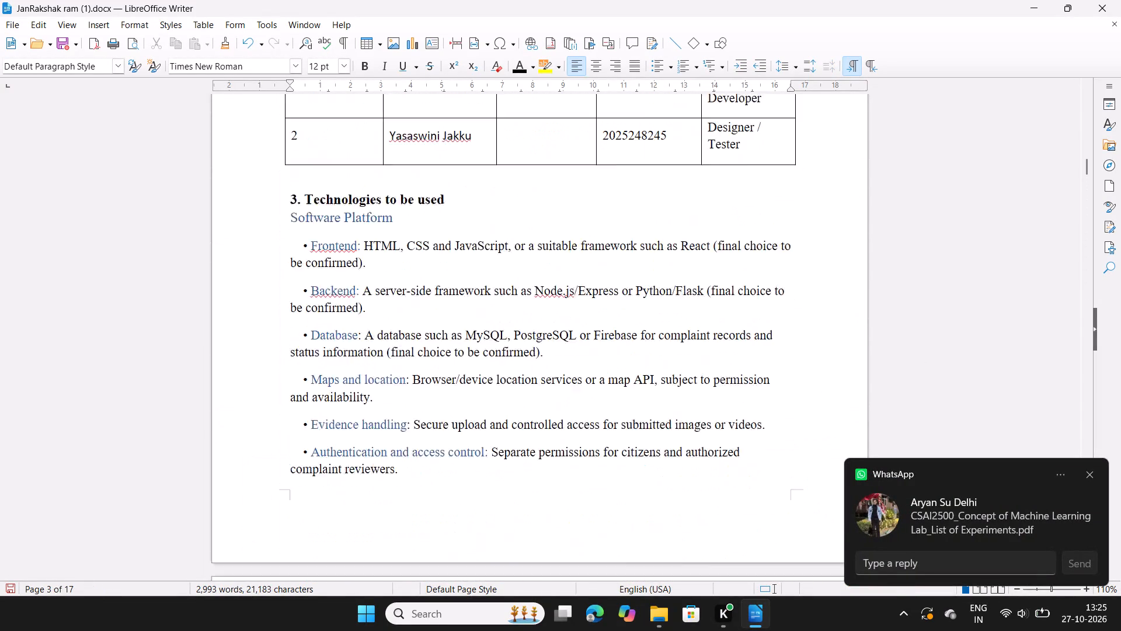
{"action": "scroll", "coordinate": [747, 351], "scroll_direction": "up", "scroll_amount": 8}
{"action": "scroll", "coordinate": [747, 351], "scroll_direction": "down", "scroll_amount": 4}
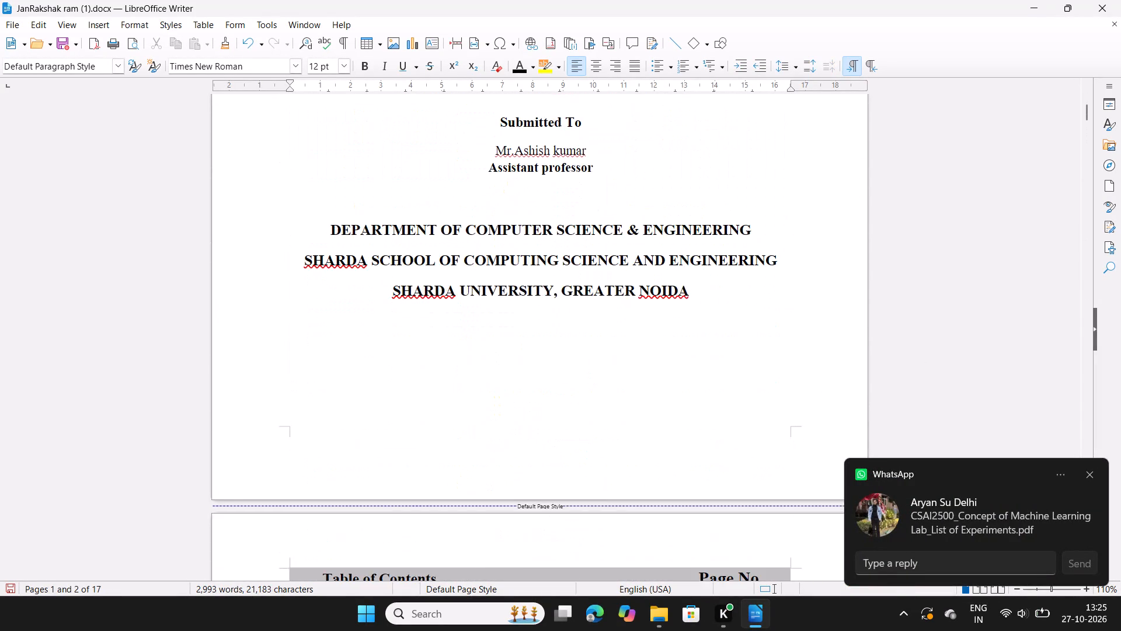
{"action": "scroll", "coordinate": [747, 351], "scroll_direction": "down", "scroll_amount": 2}
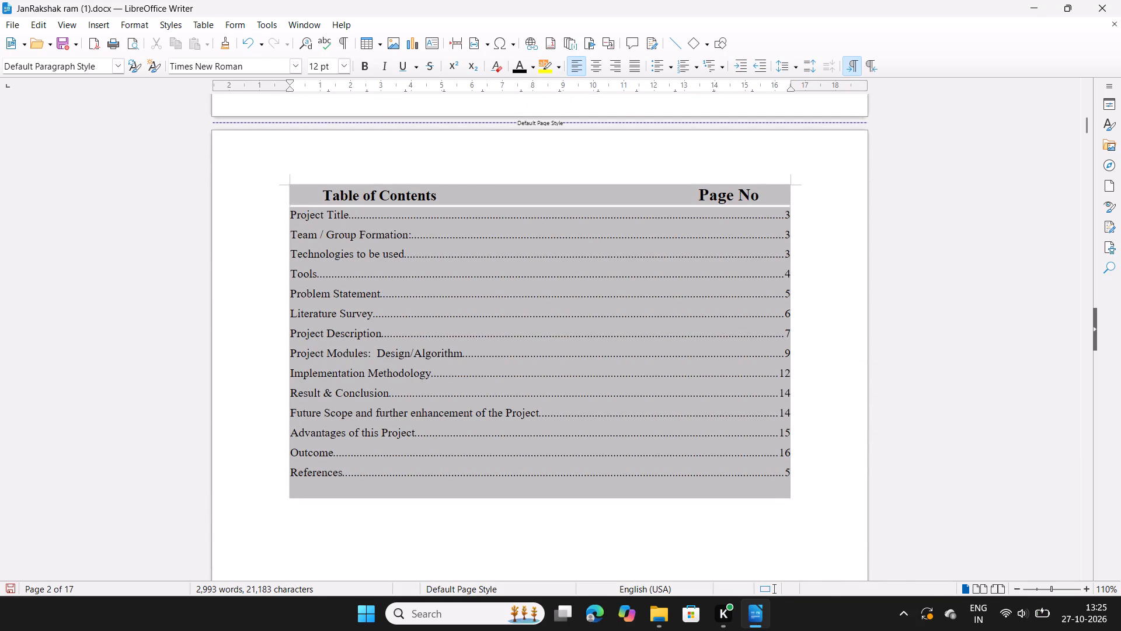
{"action": "left_click", "coordinate": [787, 473]}
{"action": "key", "text": "Right"}
{"action": "key", "text": "BackSpace"}
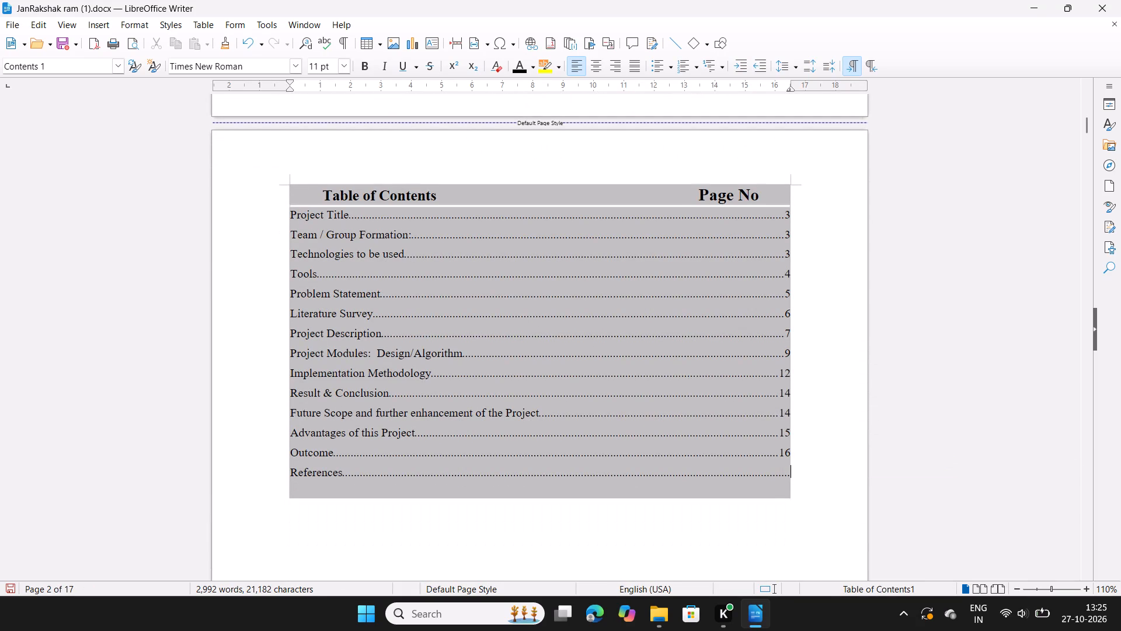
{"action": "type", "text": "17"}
Review the report backward from its last page through Outcome, Advantages and the testing text to the Development Process section.
{"action": "scroll", "coordinate": [773, 428], "scroll_direction": "down", "scroll_amount": 18}
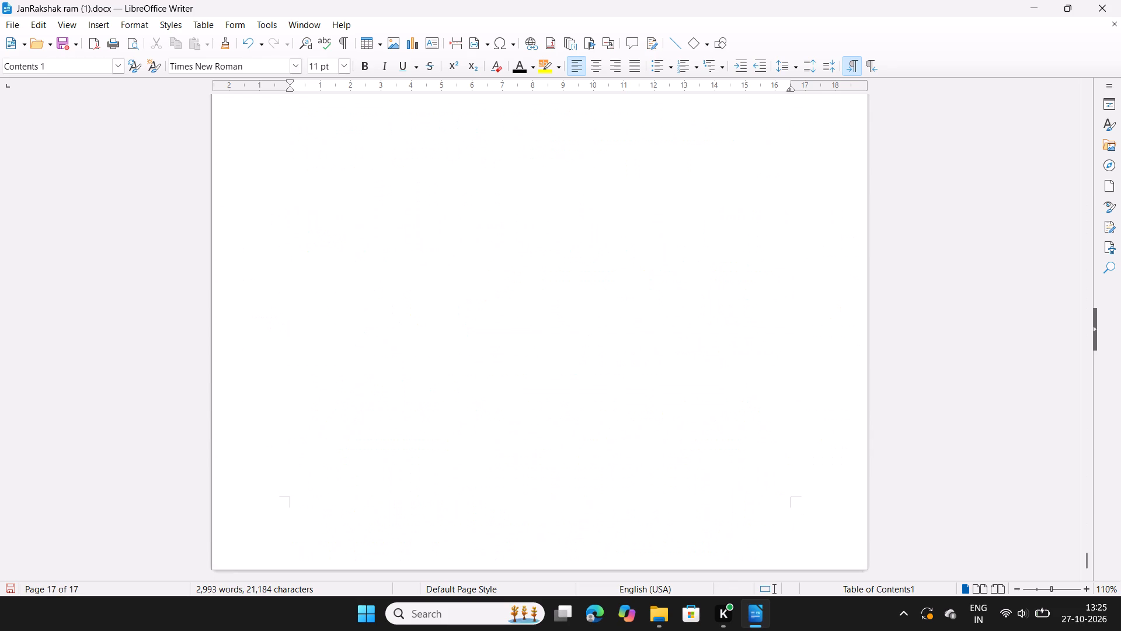
{"action": "scroll", "coordinate": [773, 428], "scroll_direction": "up", "scroll_amount": 10}
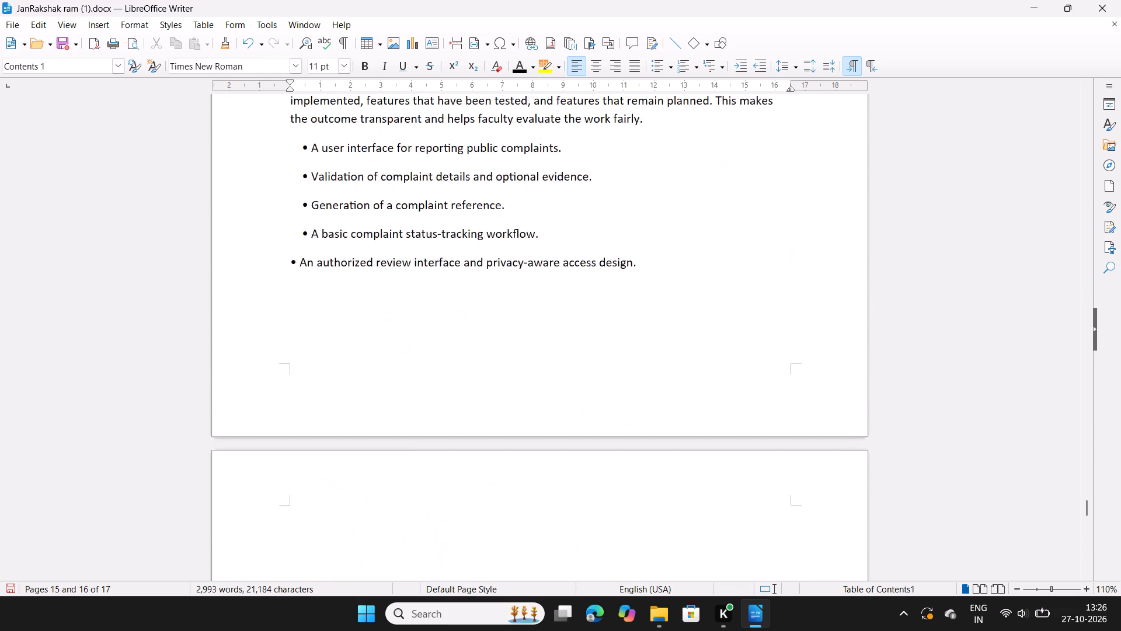
{"action": "scroll", "coordinate": [773, 428], "scroll_direction": "up", "scroll_amount": 4}
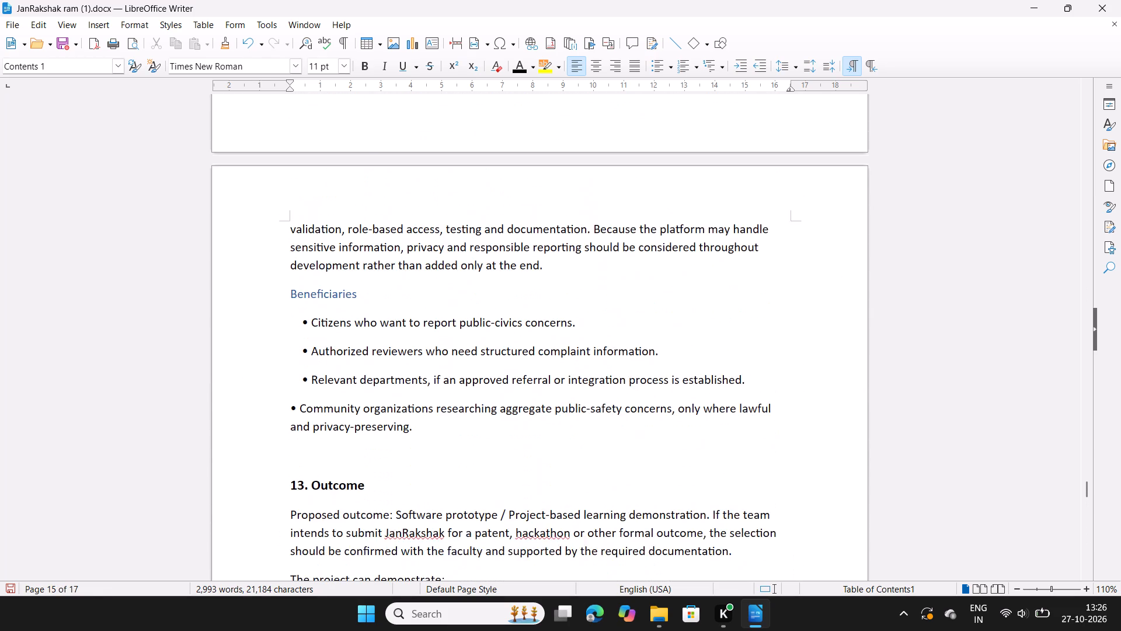
{"action": "scroll", "coordinate": [773, 428], "scroll_direction": "up", "scroll_amount": 5}
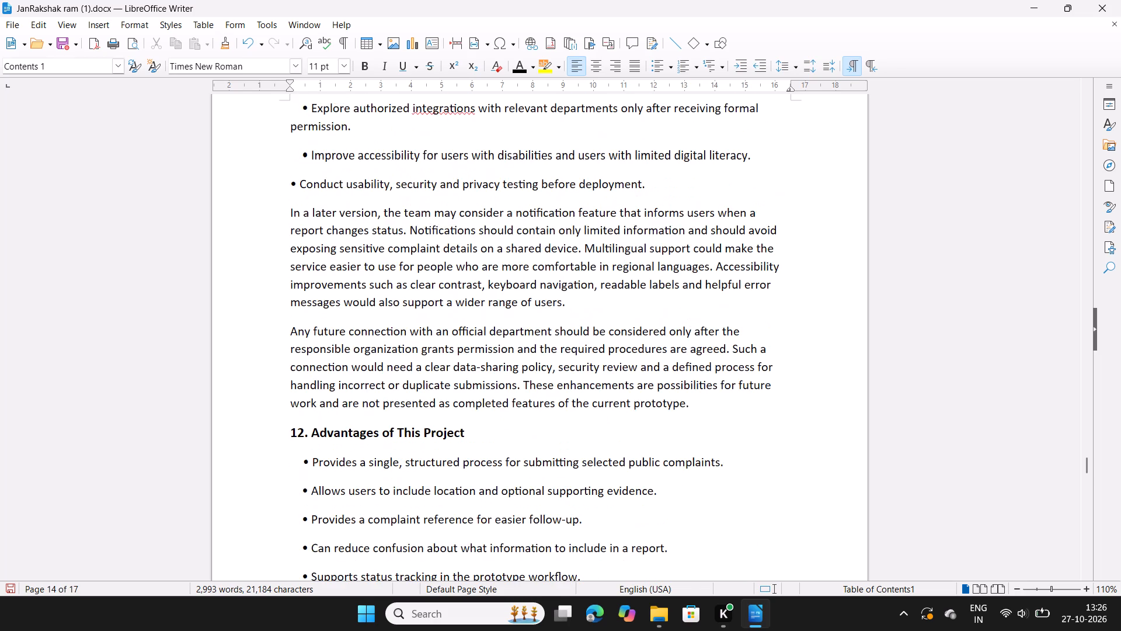
{"action": "scroll", "coordinate": [773, 428], "scroll_direction": "up", "scroll_amount": 3}
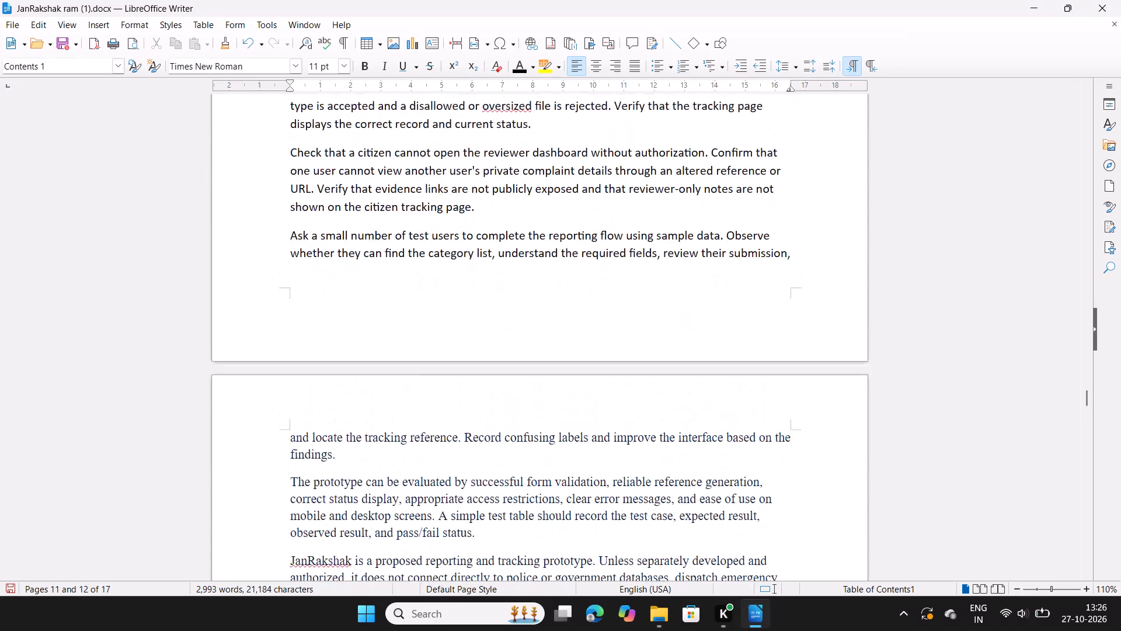
{"action": "scroll", "coordinate": [773, 428], "scroll_direction": "up", "scroll_amount": 3}
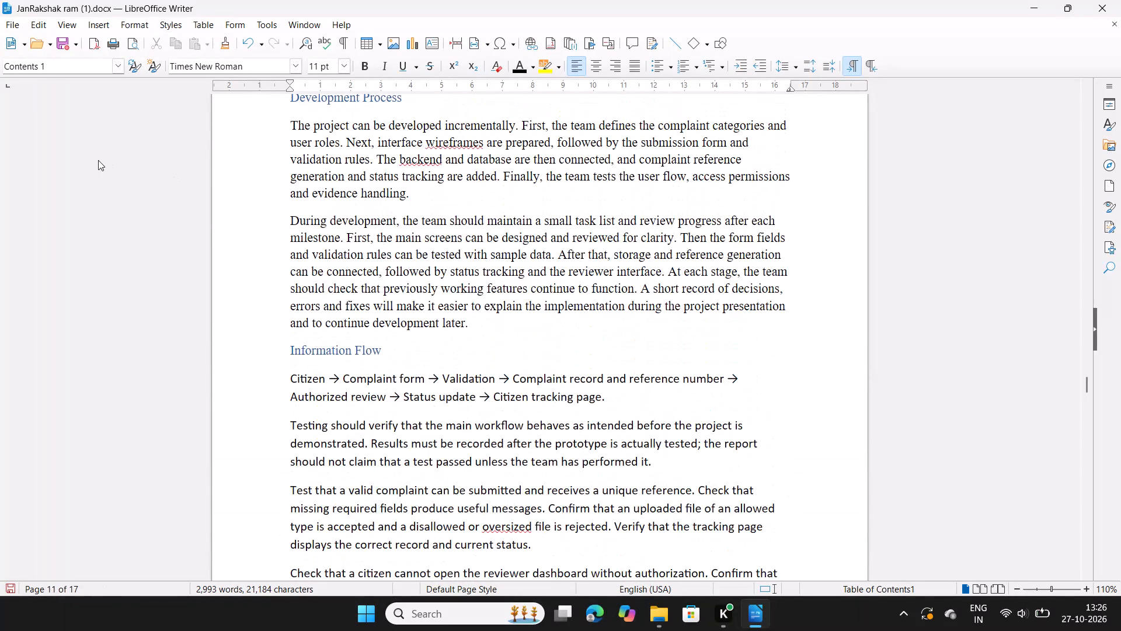
Save the report as a new file in the 2026-43 folder, cutting the suggested file name back to JanRakshak.
{"action": "left_click", "coordinate": [11, 25]}
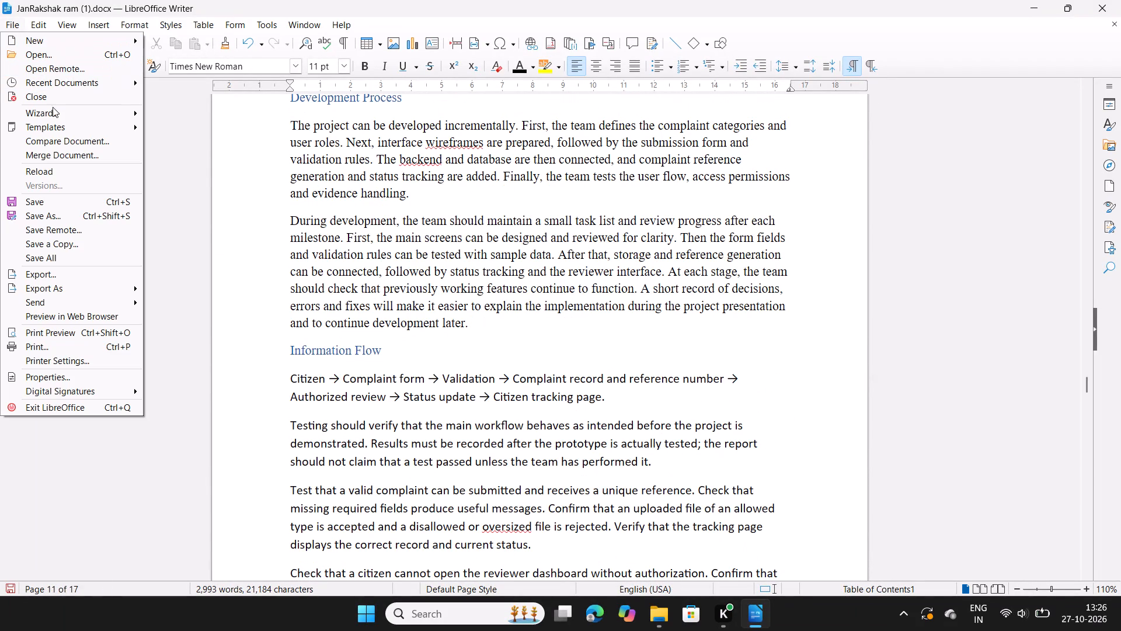
{"action": "left_click", "coordinate": [71, 214]}
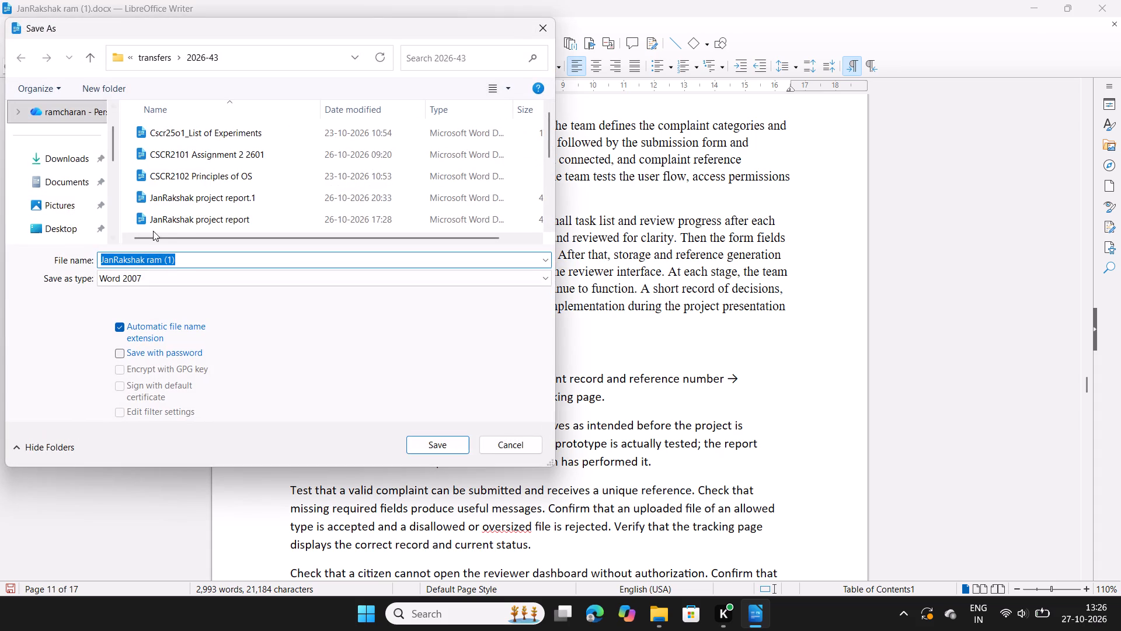
{"action": "left_click", "coordinate": [203, 258]}
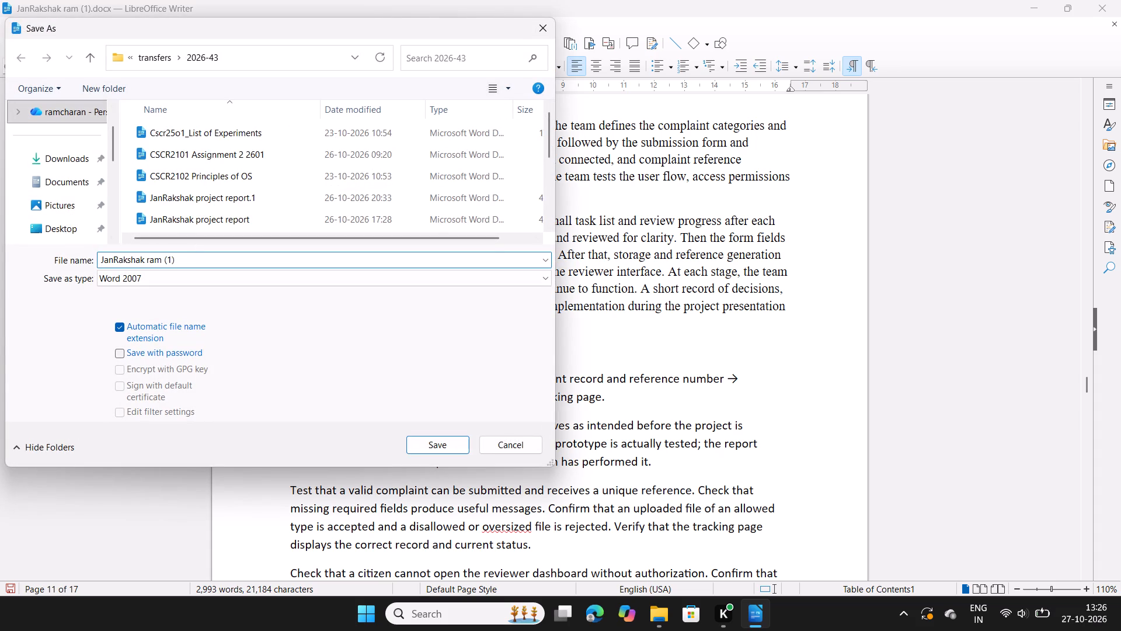
{"action": "key", "text": "BackSpace"}
{"action": "key", "text": "BackSpace"}
{"action": "key", "text": "BackSpace"}
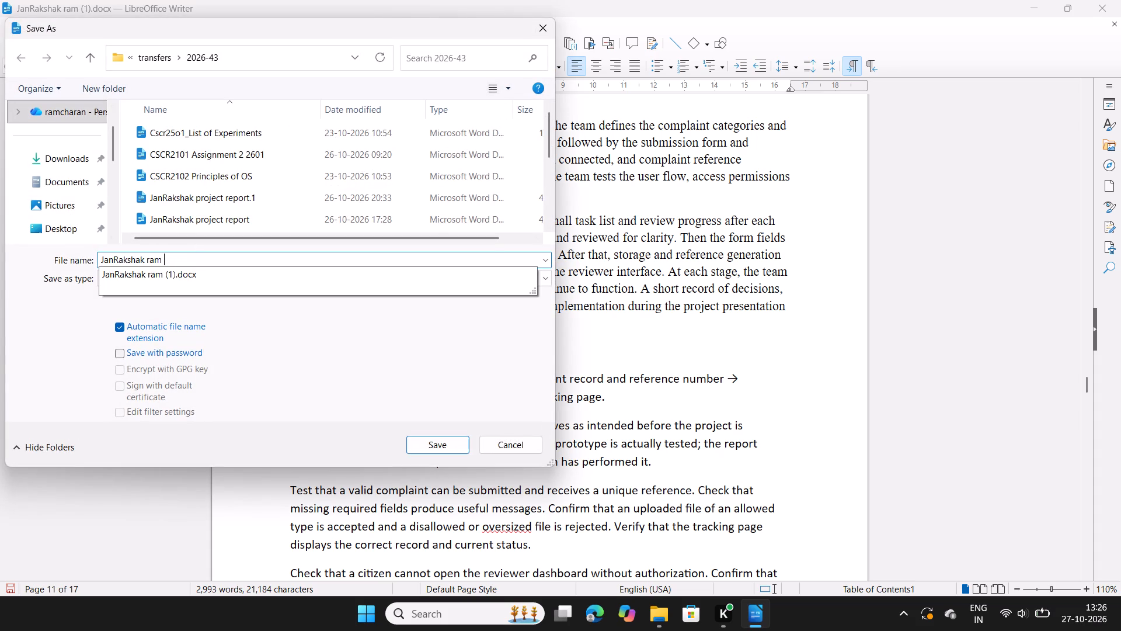
{"action": "key", "text": "BackSpace"}
{"action": "key", "text": "BackSpace"}
{"action": "key", "text": "BackSpace"}
{"action": "key", "text": "BackSpace"}
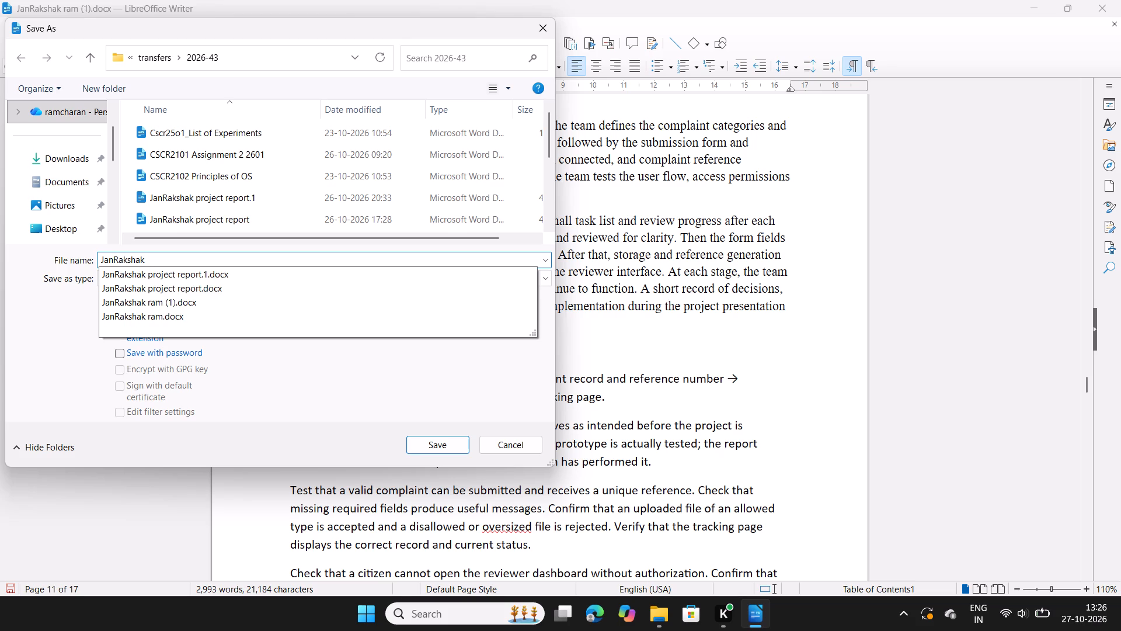
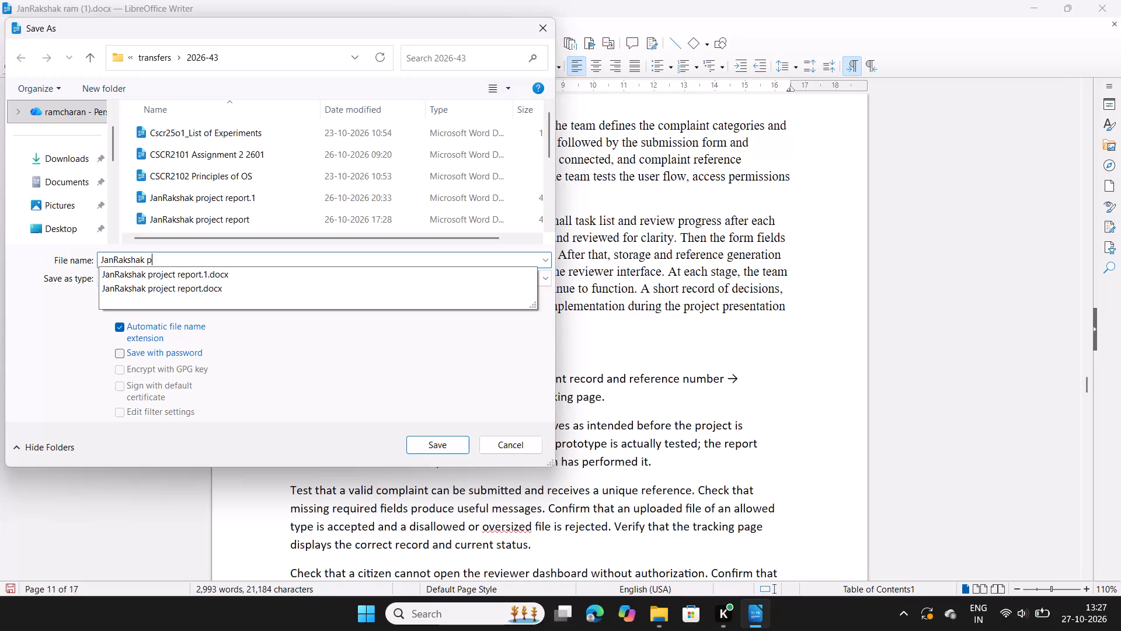
Complete the file name as JanRakshak project report file and save the report as a Word 2007 document in the 2026-43 folder.
{"action": "type", "text": "r0j"}
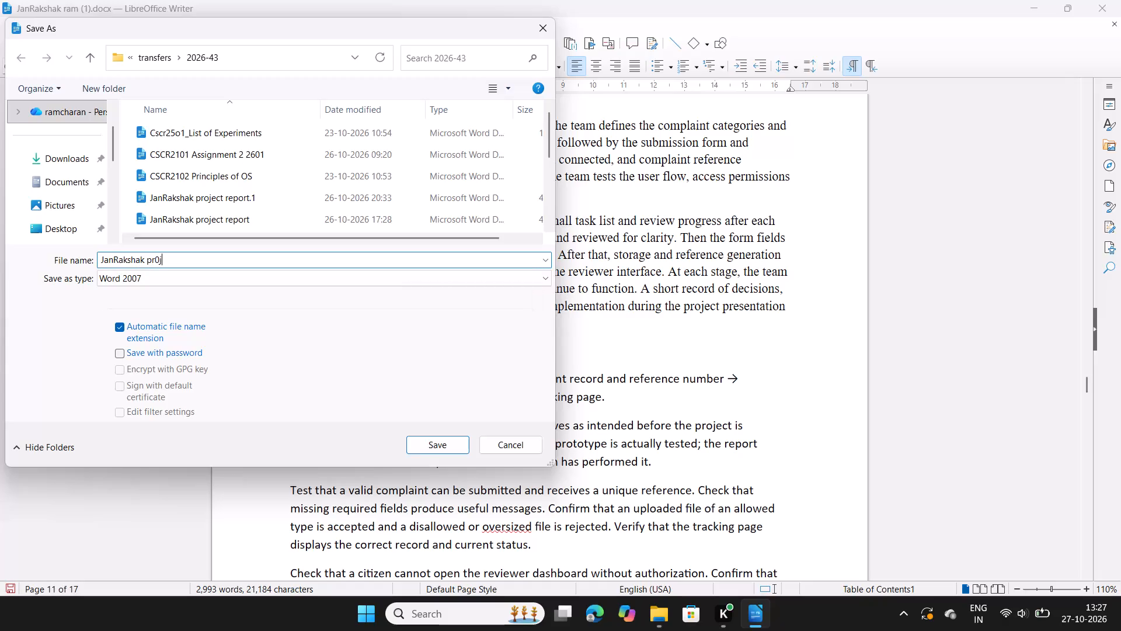
{"action": "key", "text": "e"}
{"action": "key", "text": "BackSpace"}
{"action": "key", "text": "BackSpace"}
{"action": "key", "text": "backslash"}
{"action": "key", "text": "BackSpace"}
{"action": "key", "text": "BackSpace"}
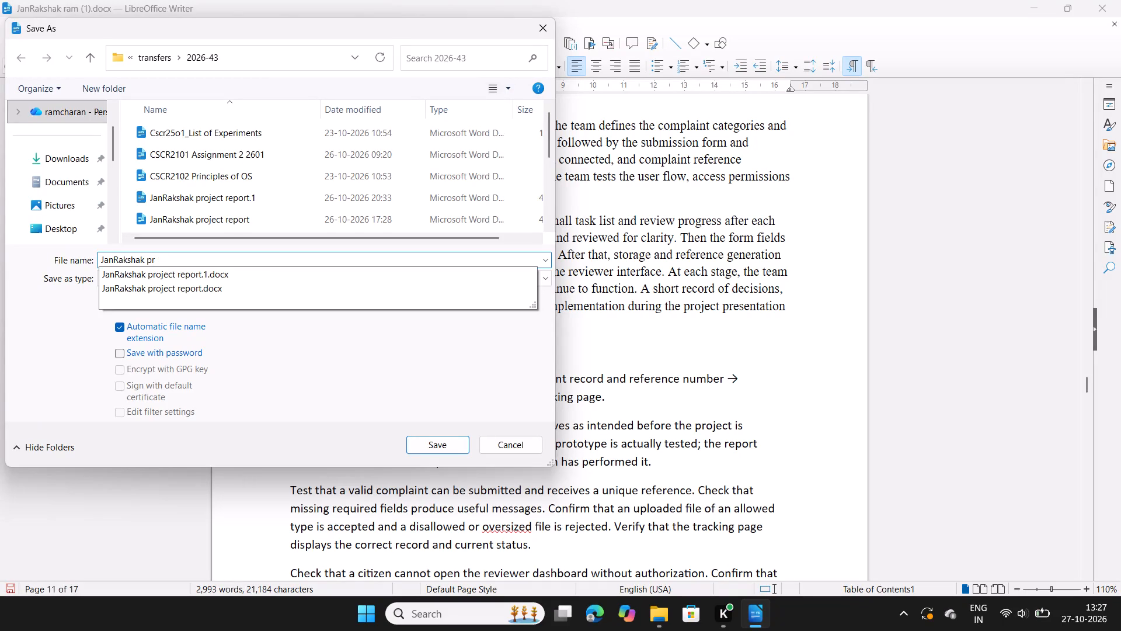
{"action": "type", "text": "oject"}
{"action": "key", "text": "space"}
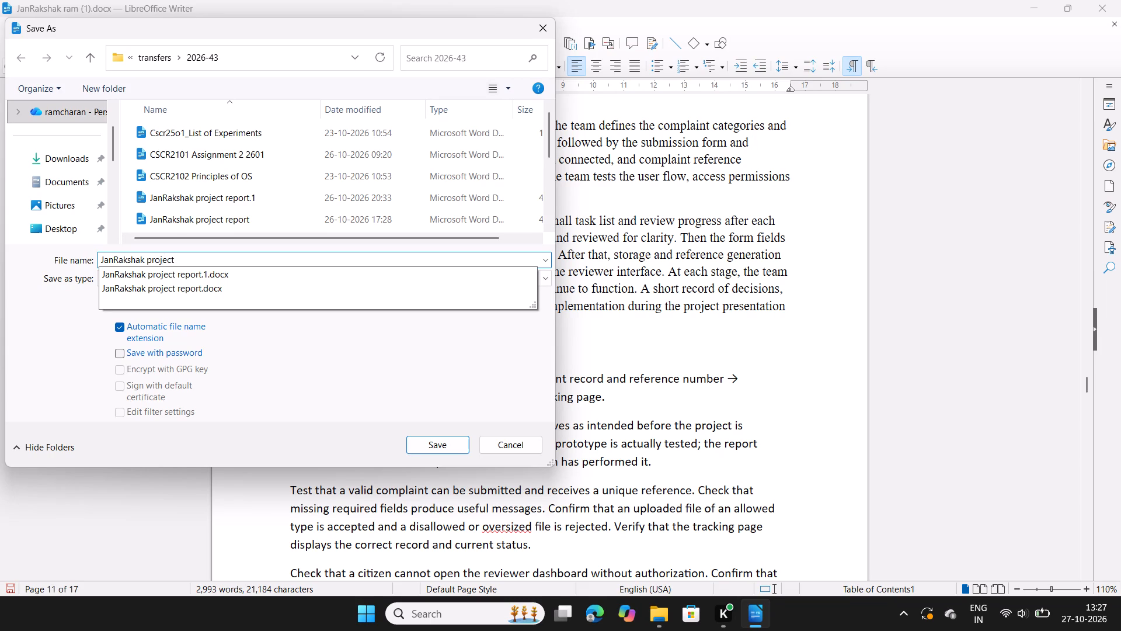
{"action": "type", "text": "re"}
{"action": "type", "text": "port"}
{"action": "key", "text": "space"}
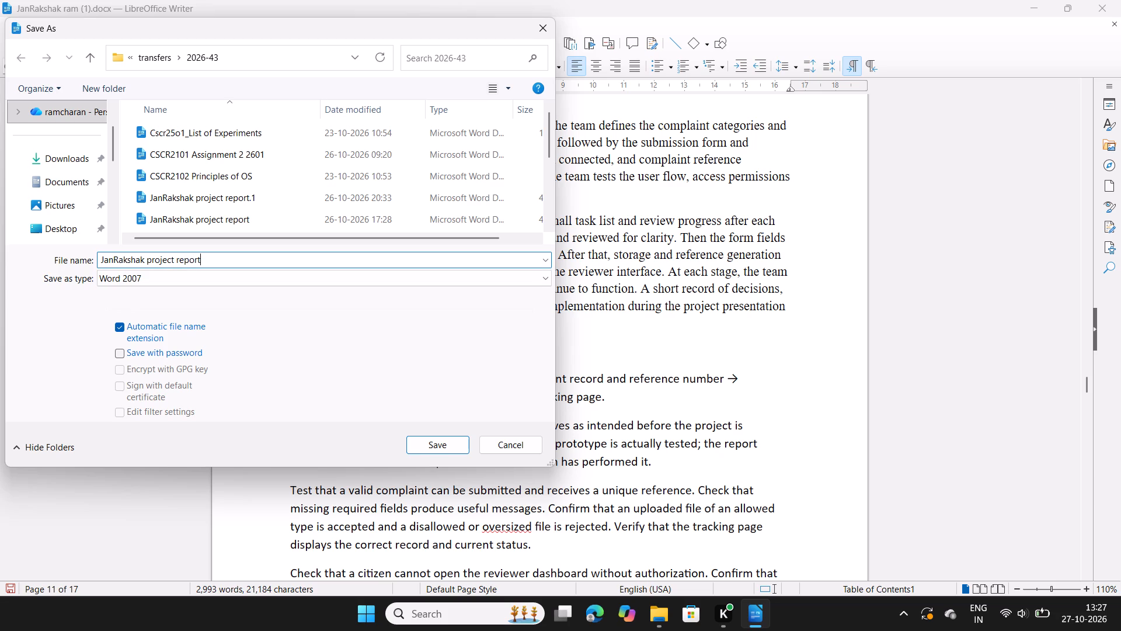
{"action": "key", "text": "f"}
{"action": "type", "text": "ile"}
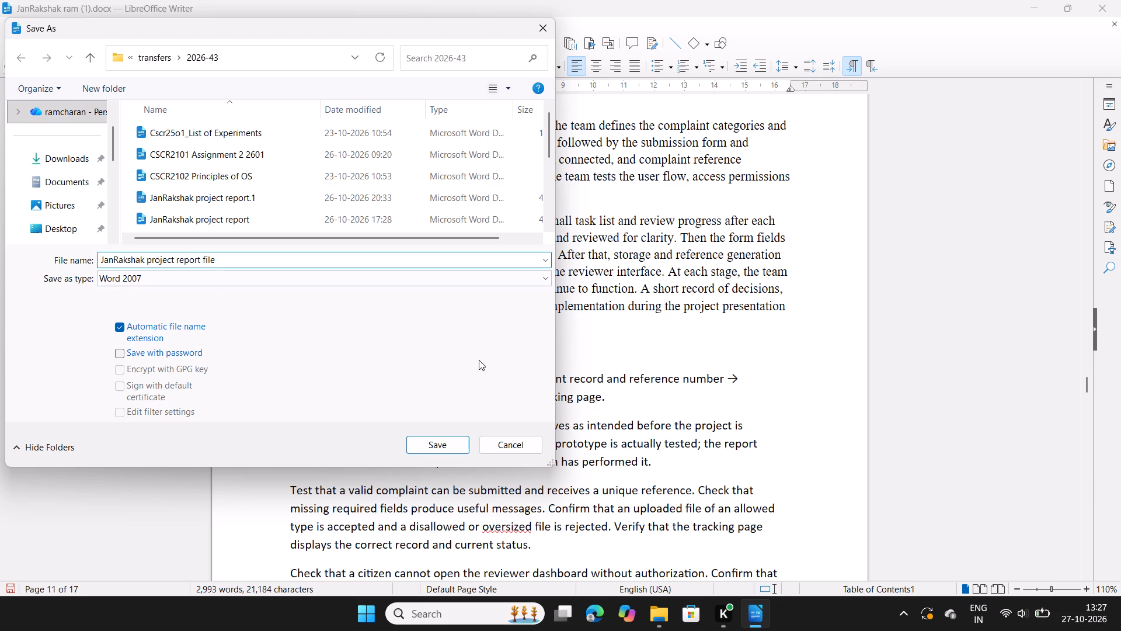
{"action": "left_click", "coordinate": [451, 438]}
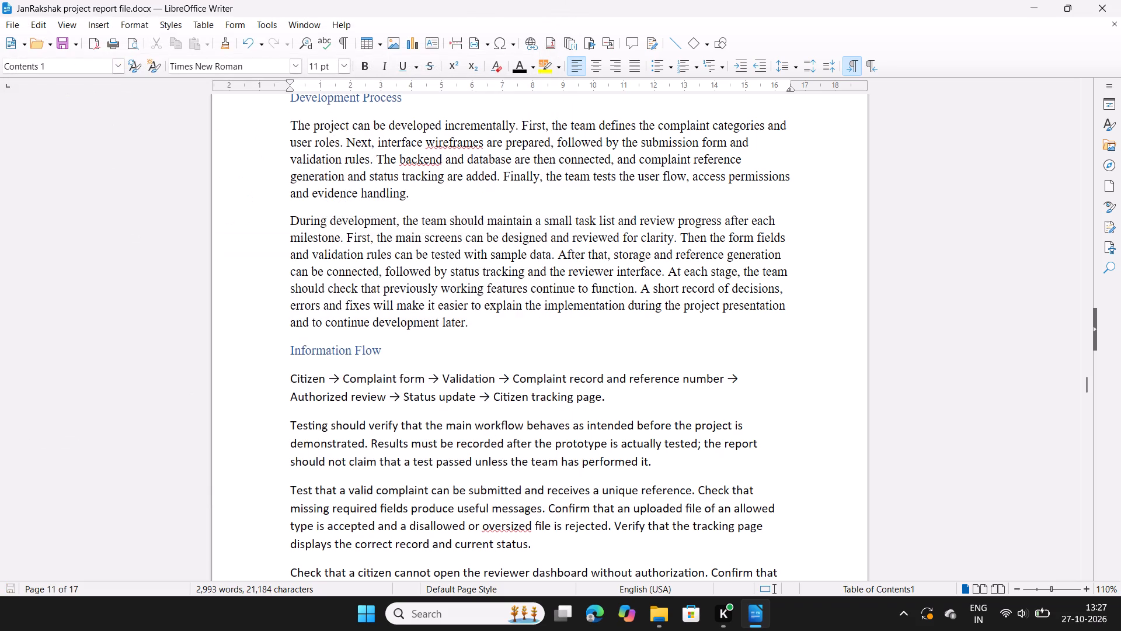
Switch to File Explorer and open JanRakshak project report file from the recent files.
{"action": "left_click", "coordinate": [669, 611]}
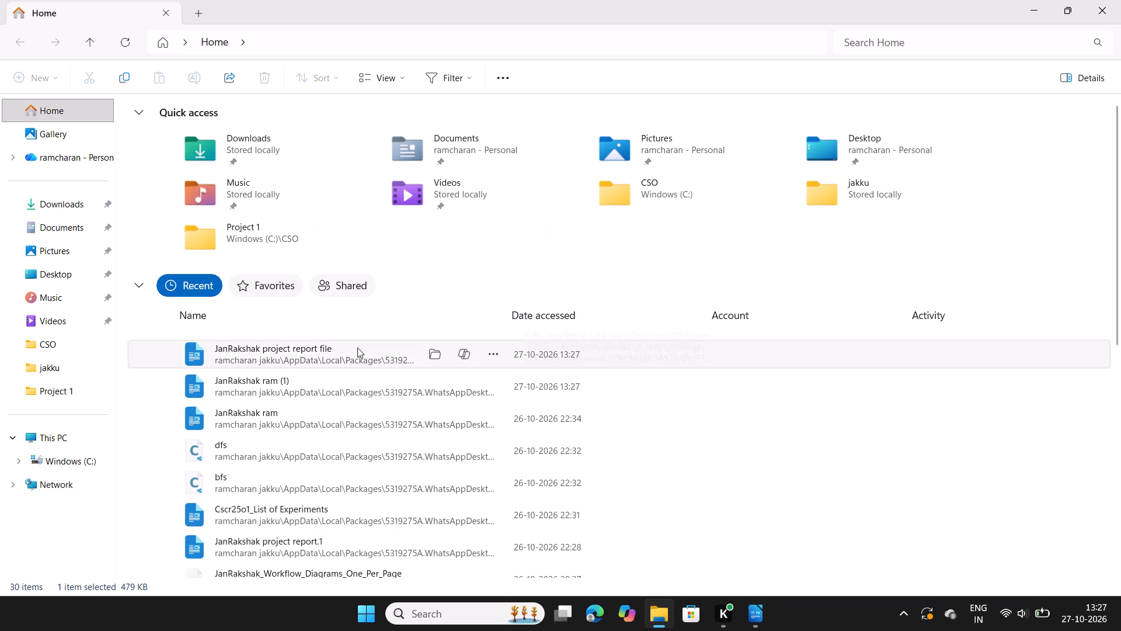
{"action": "left_click", "coordinate": [497, 352]}
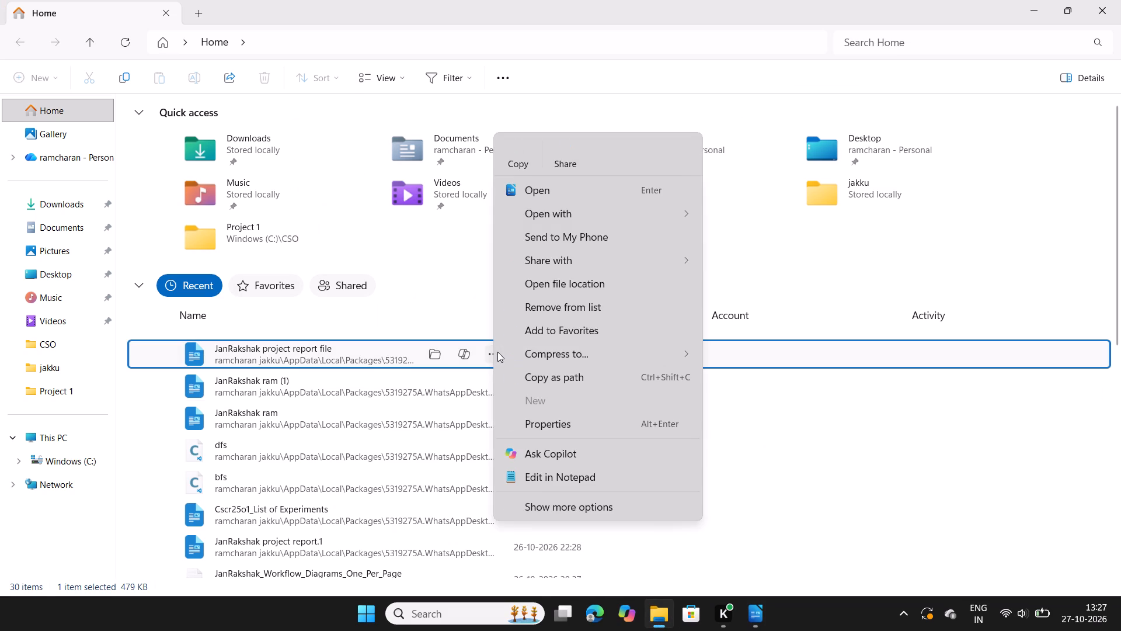
{"action": "left_click", "coordinate": [566, 189]}
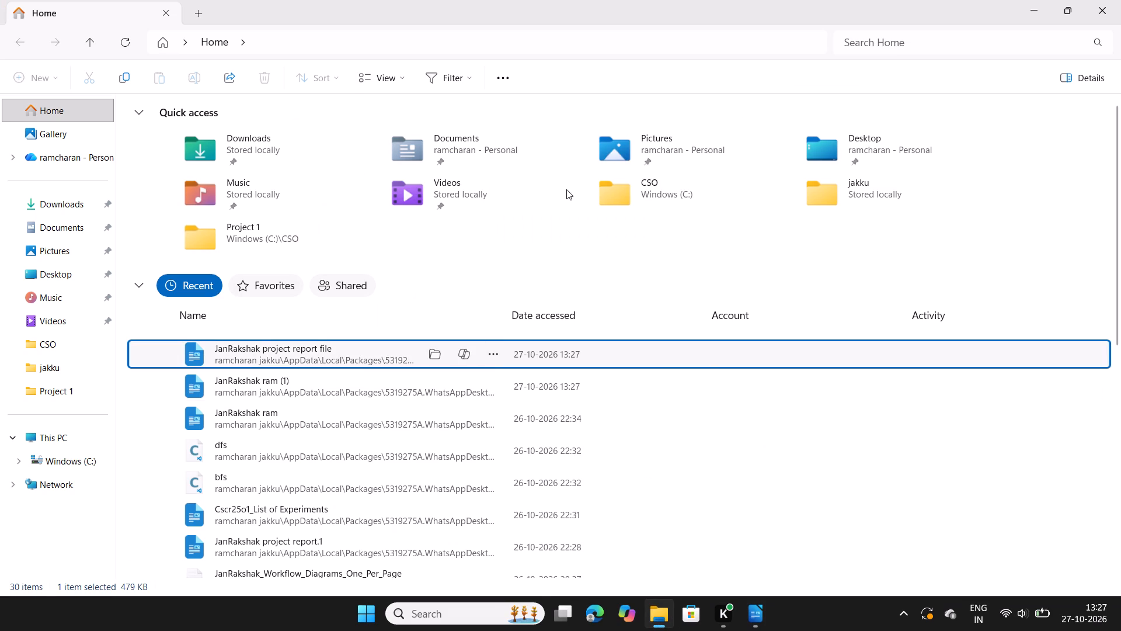
Review the saved report from the cover page and table of contents through the section pages up to the Project Module section.
{"action": "scroll", "coordinate": [495, 300], "scroll_direction": "up", "scroll_amount": 8}
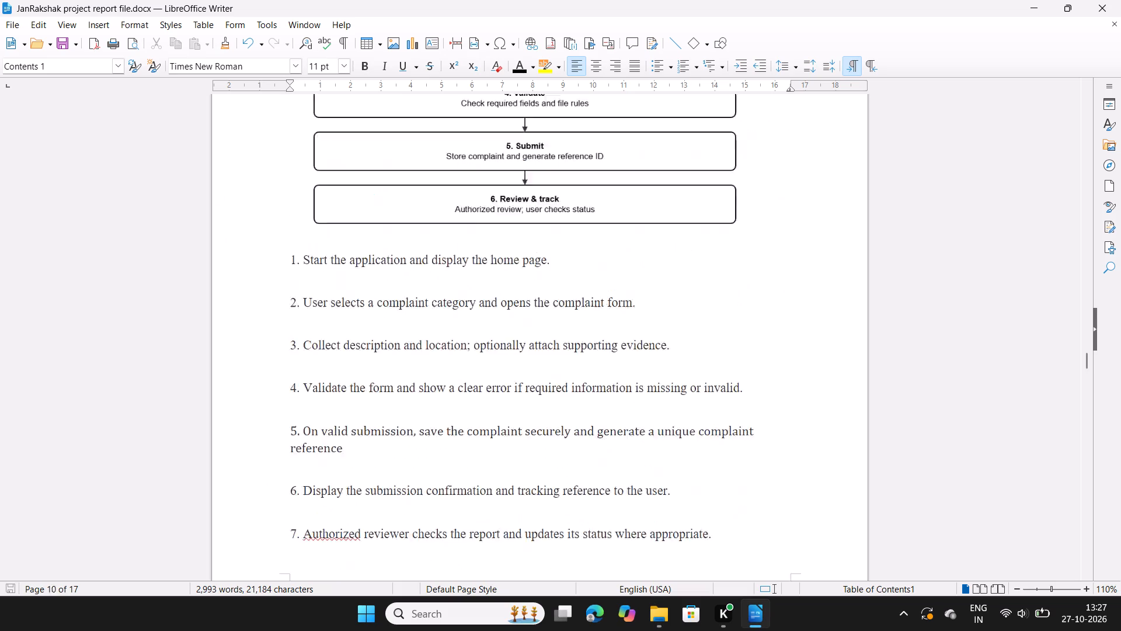
{"action": "scroll", "coordinate": [495, 300], "scroll_direction": "up", "scroll_amount": 20}
{"action": "scroll", "coordinate": [495, 300], "scroll_direction": "up", "scroll_amount": 6}
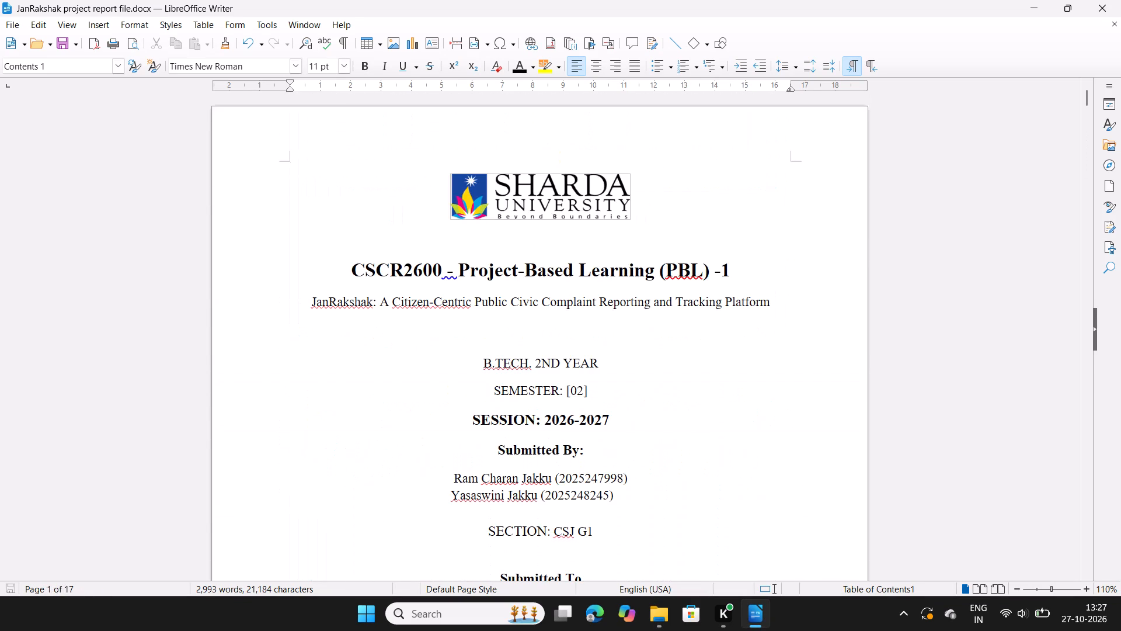
{"action": "scroll", "coordinate": [495, 300], "scroll_direction": "down", "scroll_amount": 6}
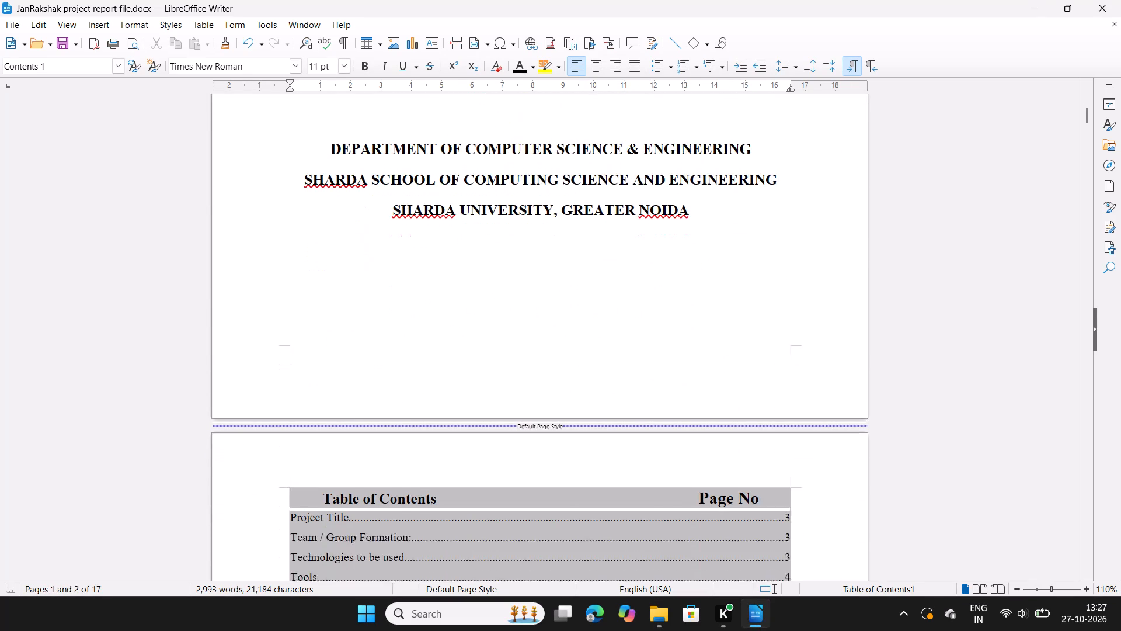
{"action": "scroll", "coordinate": [495, 300], "scroll_direction": "down", "scroll_amount": 4}
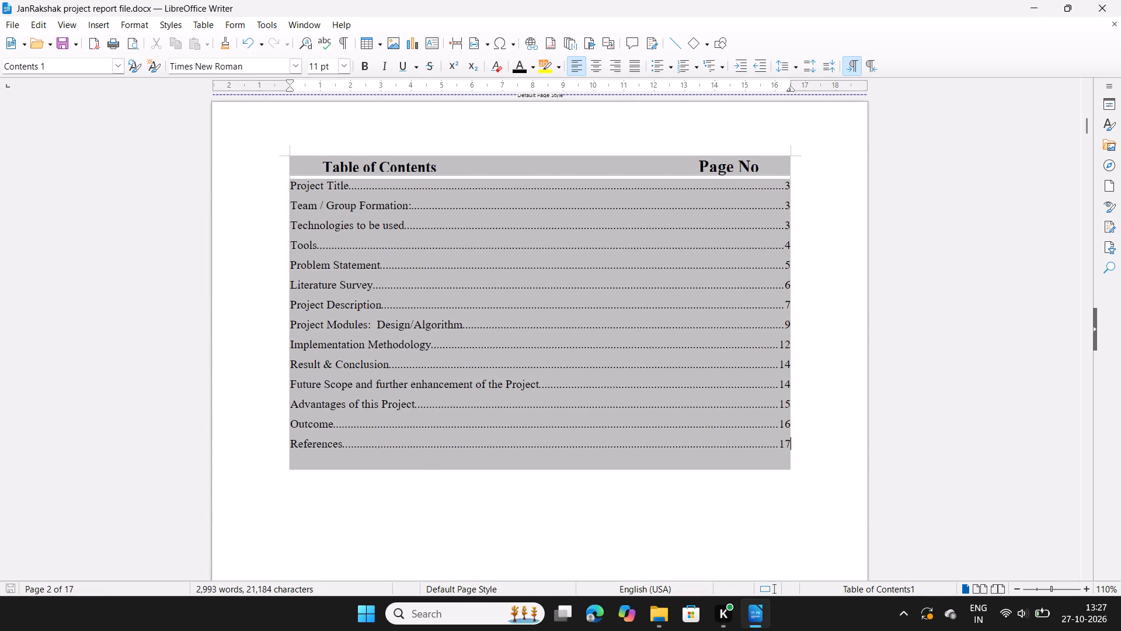
{"action": "scroll", "coordinate": [495, 300], "scroll_direction": "down", "scroll_amount": 2}
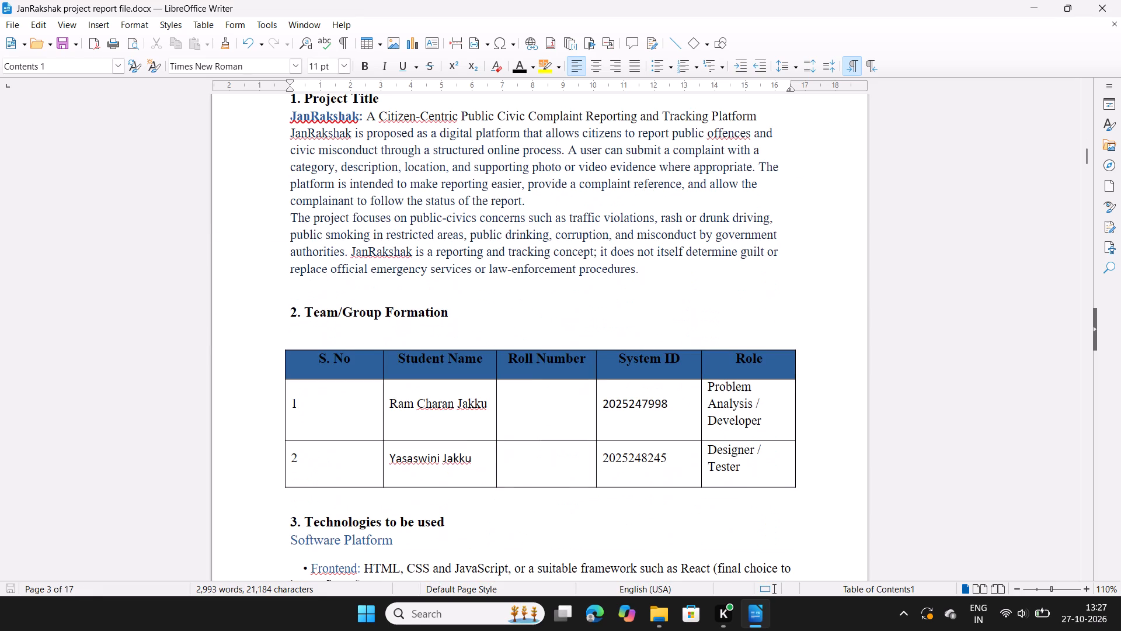
{"action": "scroll", "coordinate": [495, 300], "scroll_direction": "down", "scroll_amount": 5}
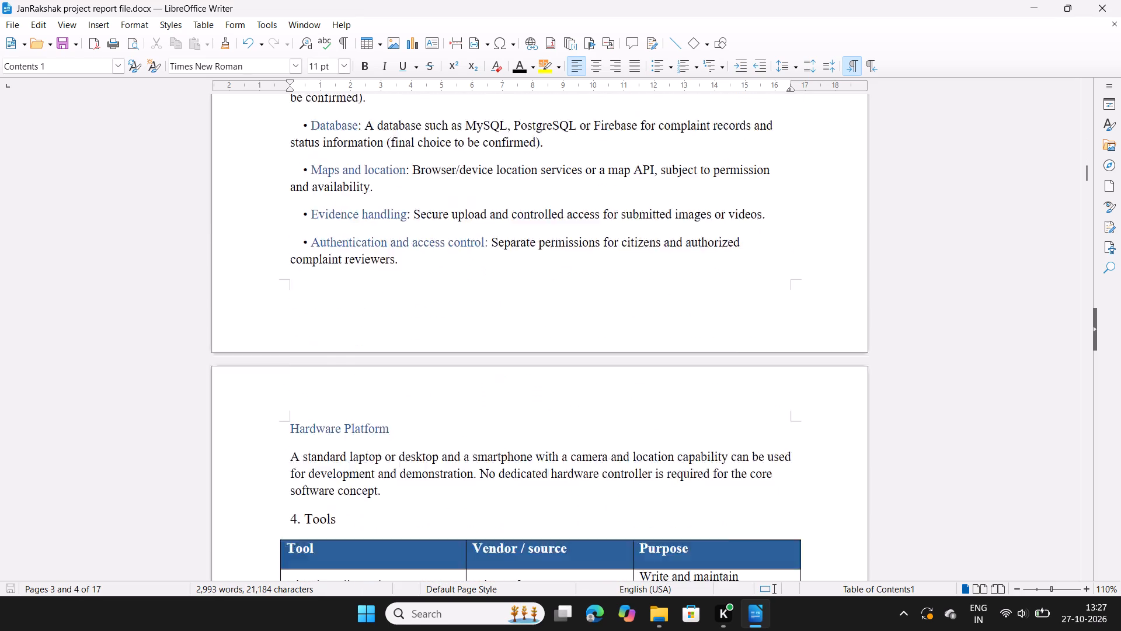
{"action": "scroll", "coordinate": [495, 300], "scroll_direction": "down", "scroll_amount": 3}
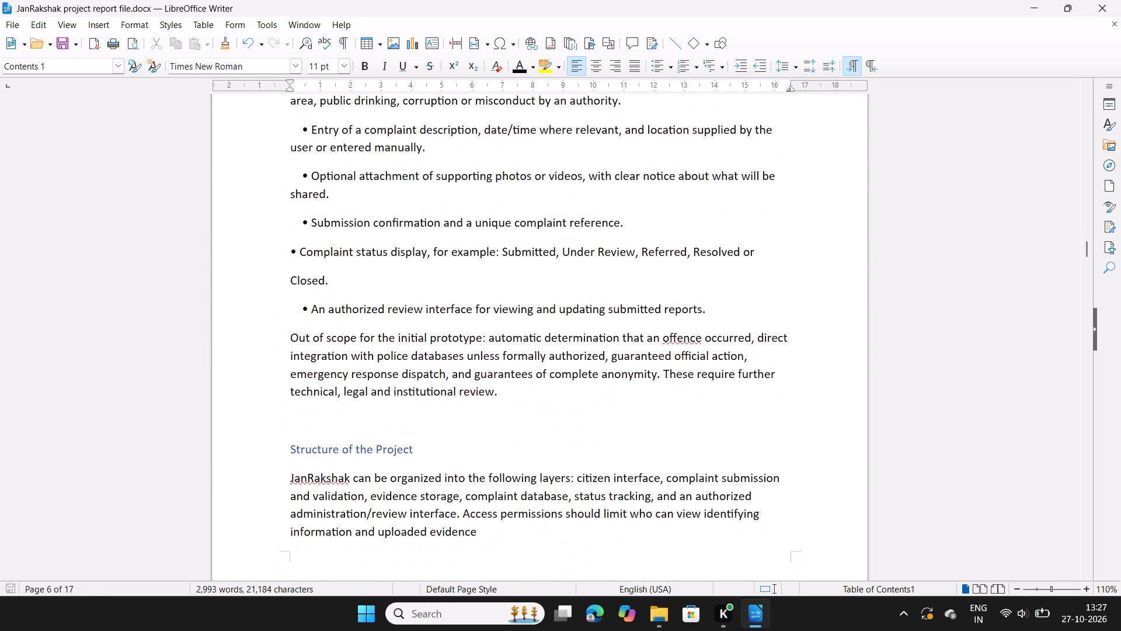
{"action": "scroll", "coordinate": [495, 300], "scroll_direction": "down", "scroll_amount": 6}
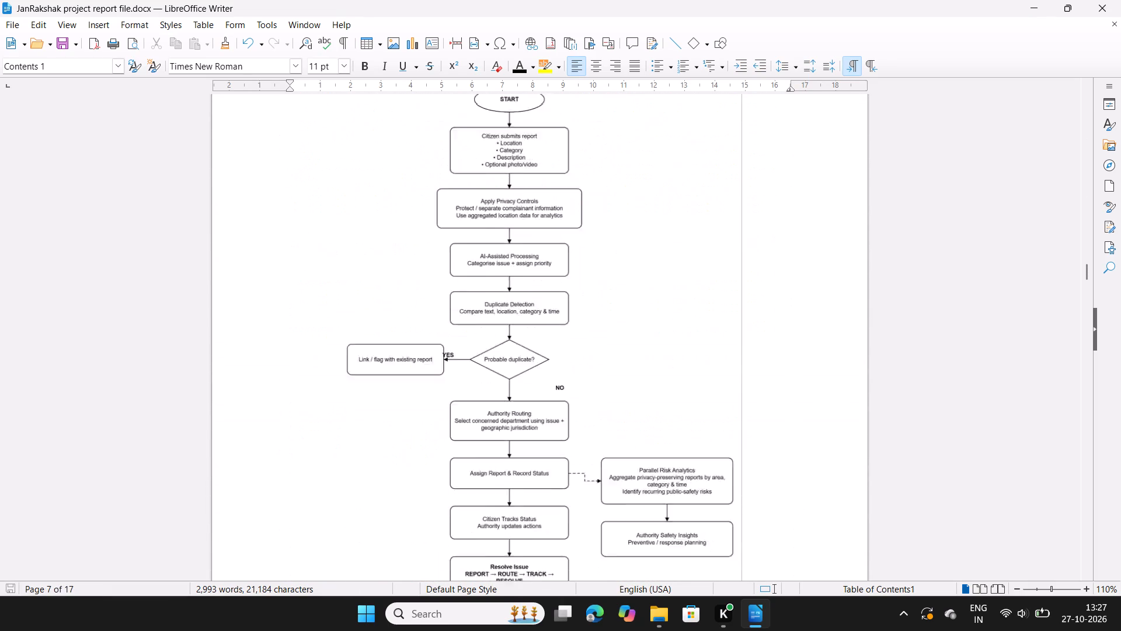
{"action": "scroll", "coordinate": [495, 300], "scroll_direction": "down", "scroll_amount": 4}
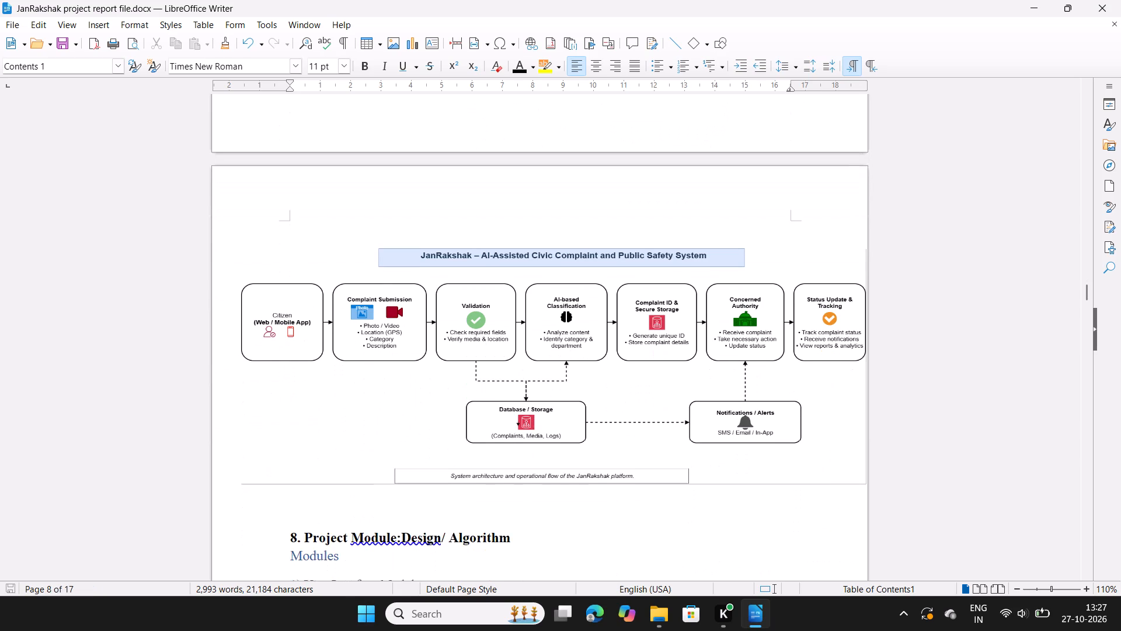
{"action": "scroll", "coordinate": [495, 300], "scroll_direction": "down", "scroll_amount": 1}
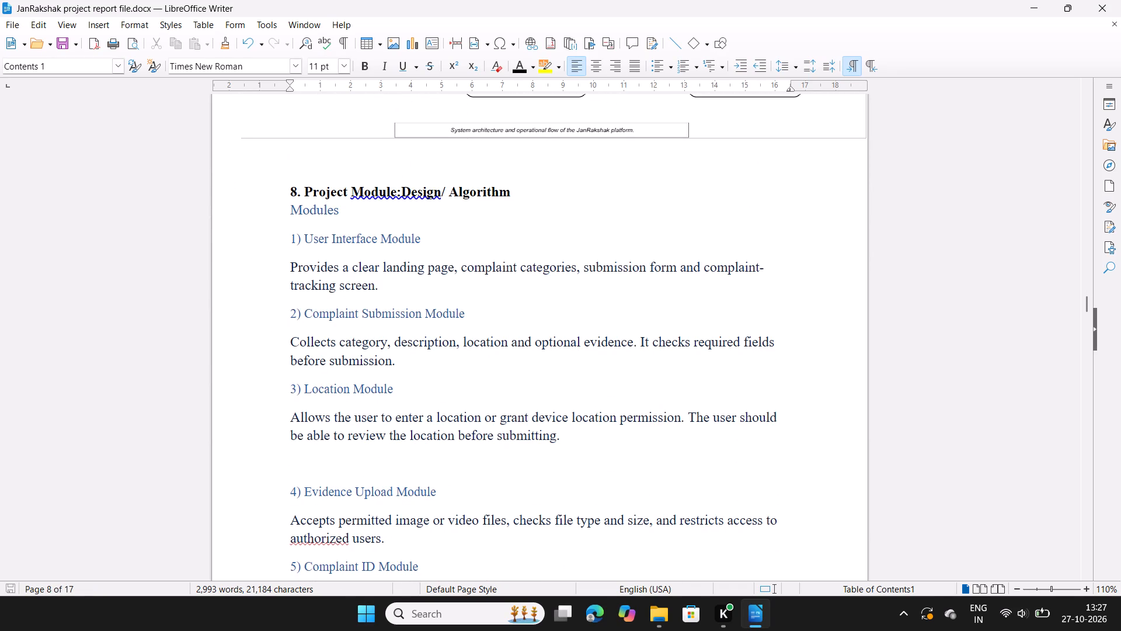
{"action": "scroll", "coordinate": [495, 300], "scroll_direction": "down", "scroll_amount": 1}
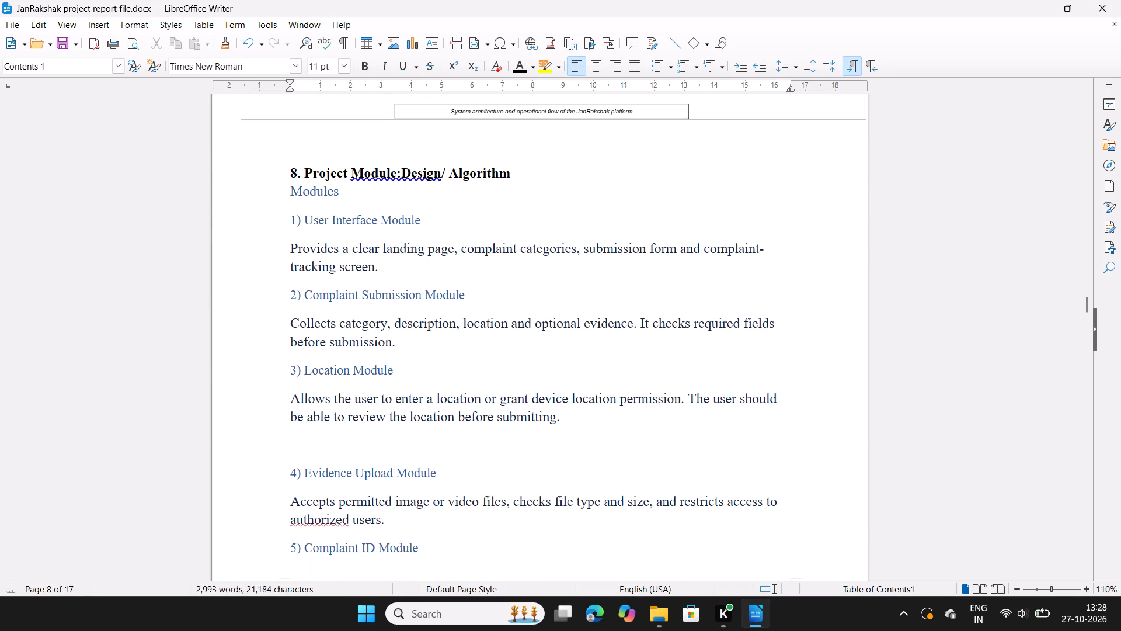
{"action": "scroll", "coordinate": [495, 300], "scroll_direction": "down", "scroll_amount": 2}
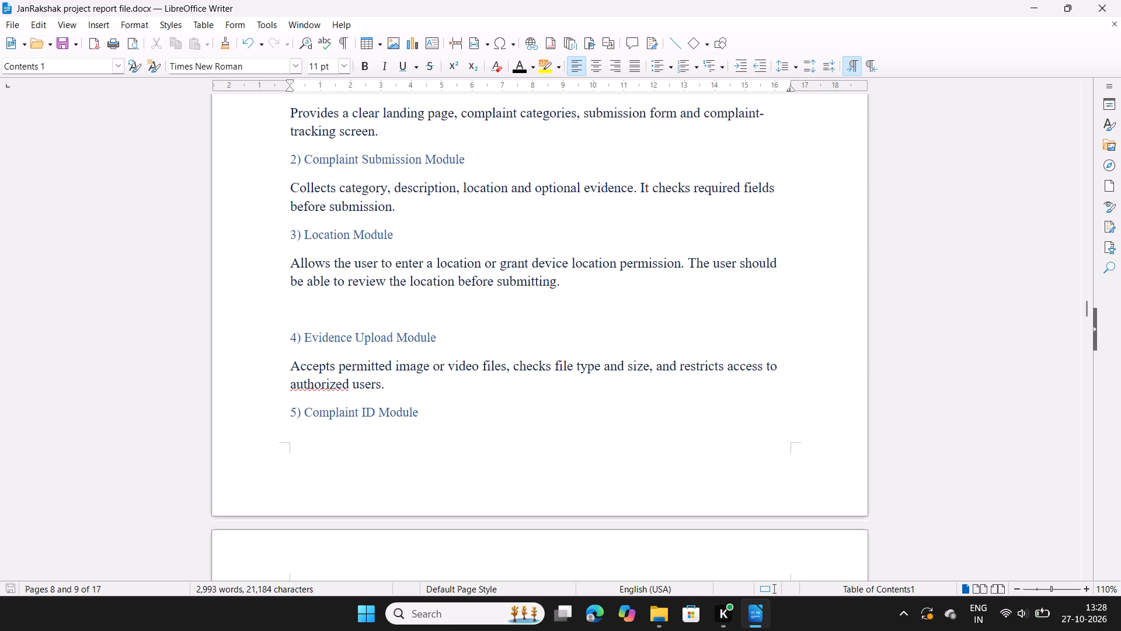
{"action": "scroll", "coordinate": [495, 300], "scroll_direction": "up", "scroll_amount": 2}
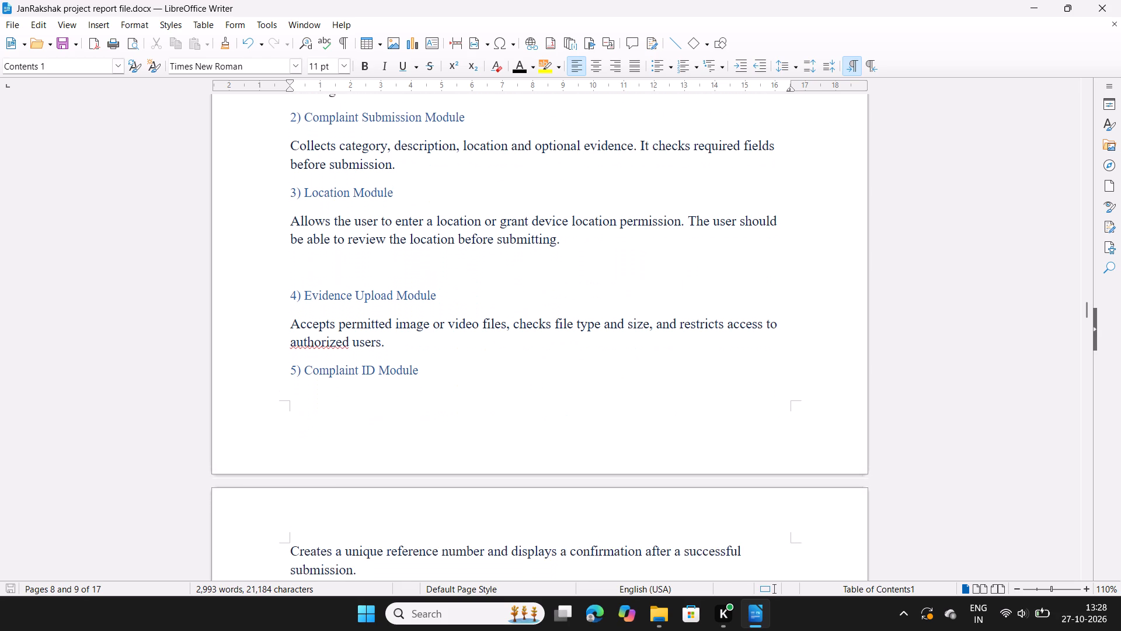
Review the rest of the report from the Project Module section through the Proposed Algorithm flow to the References and Signature pages.
{"action": "scroll", "coordinate": [495, 300], "scroll_direction": "up", "scroll_amount": 1}
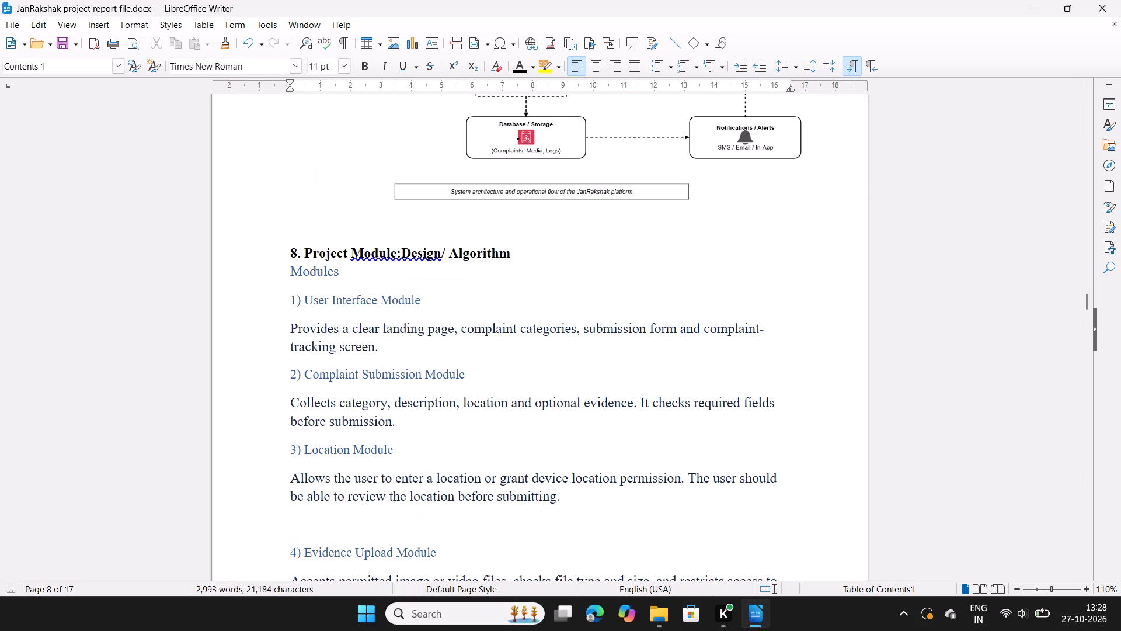
{"action": "scroll", "coordinate": [495, 300], "scroll_direction": "down", "scroll_amount": 8}
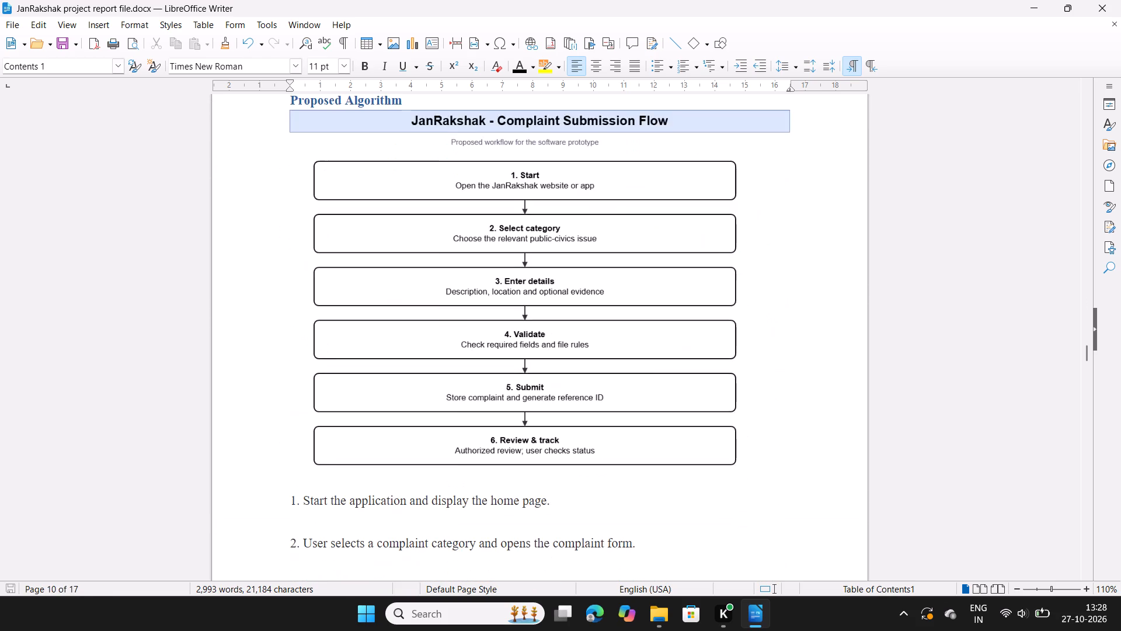
{"action": "scroll", "coordinate": [495, 300], "scroll_direction": "down", "scroll_amount": 5}
{"action": "scroll", "coordinate": [495, 300], "scroll_direction": "up", "scroll_amount": 1}
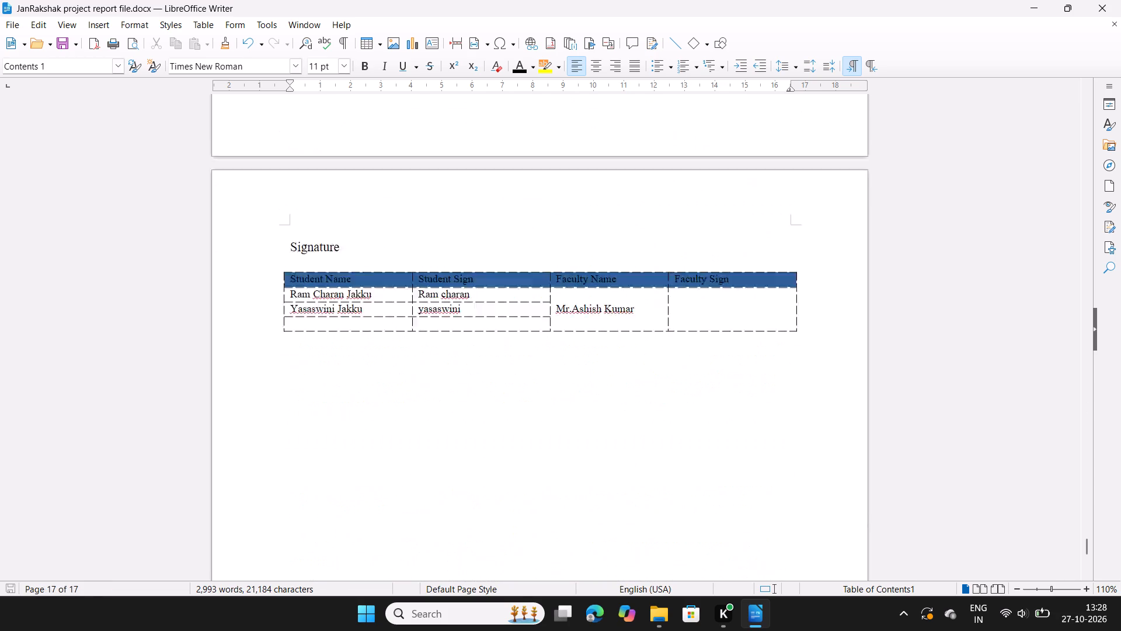
{"action": "scroll", "coordinate": [495, 300], "scroll_direction": "up", "scroll_amount": 1}
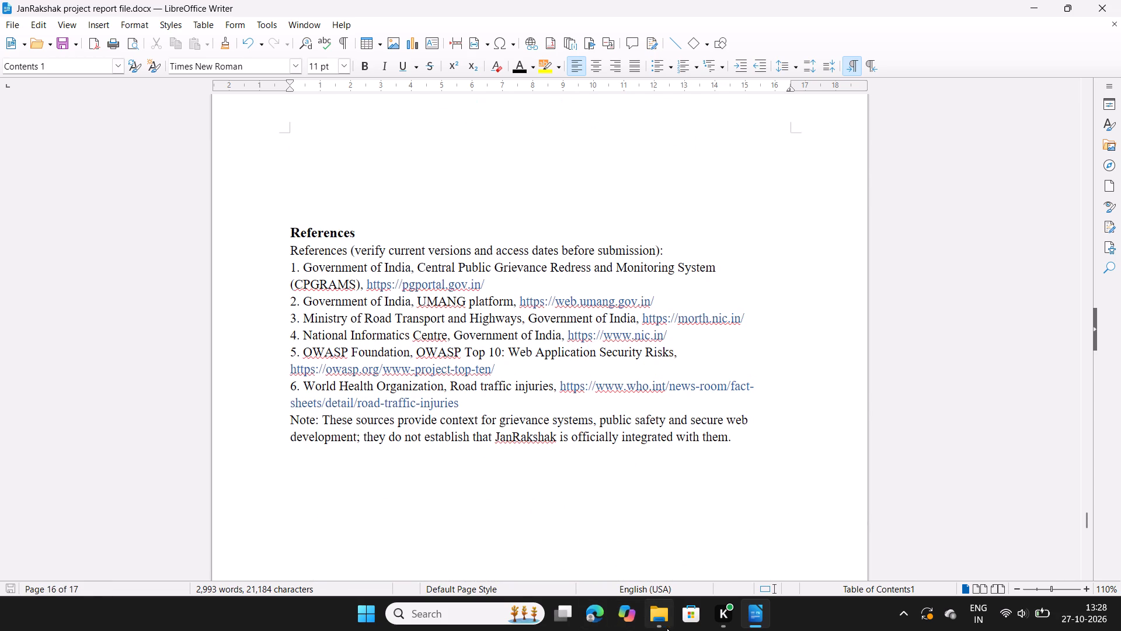